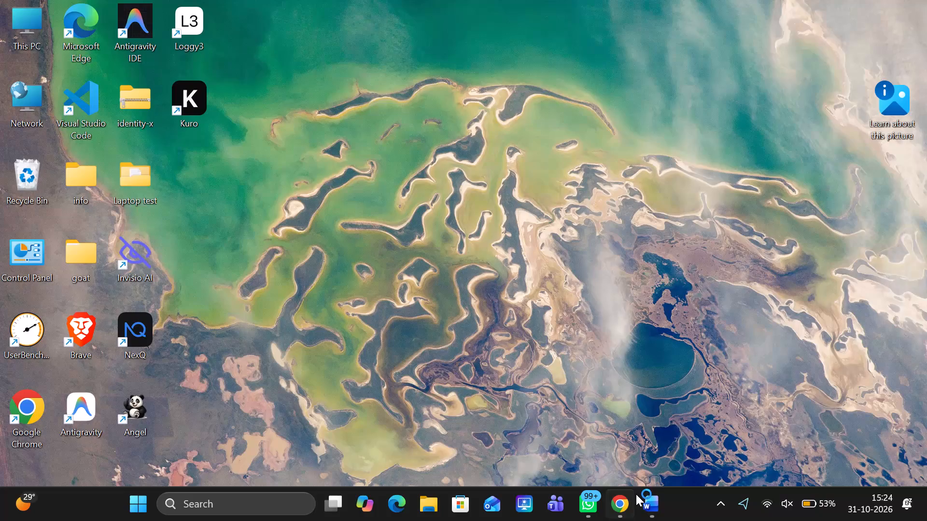
Open the _2 paper in a maximized window and view its title page.
click(614, 428)
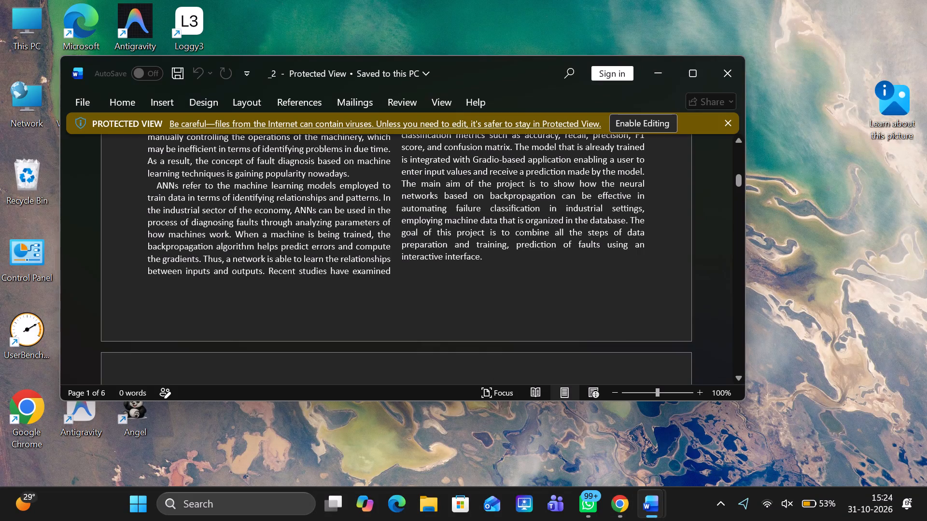
click(693, 65)
scroll(504, 289, up, 7)
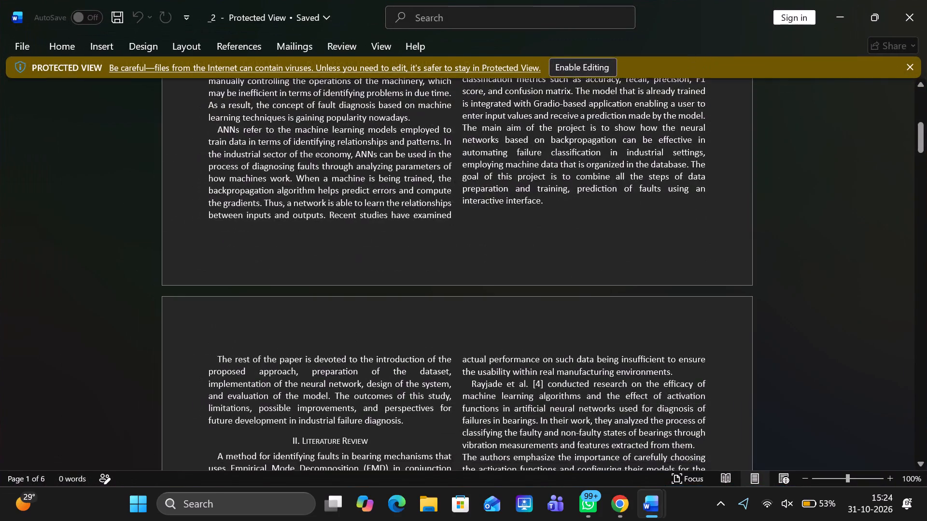
scroll(504, 289, up, 20)
scroll(504, 289, up, 20)
scroll(504, 289, up, 6)
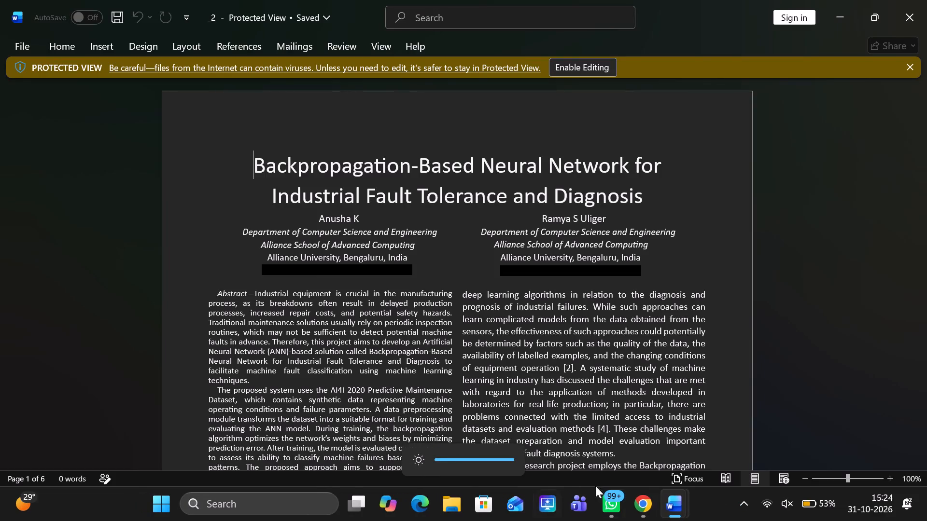
Switch to the project report and examine its front matter from the title page through the table of contents.
click(735, 449)
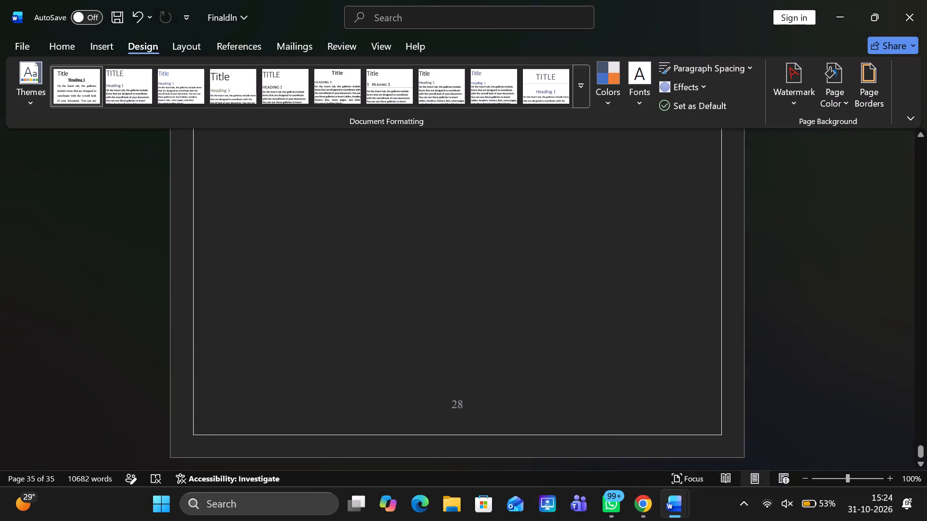
scroll(520, 268, up, 20)
scroll(520, 268, up, 20)
scroll(520, 268, up, 20)
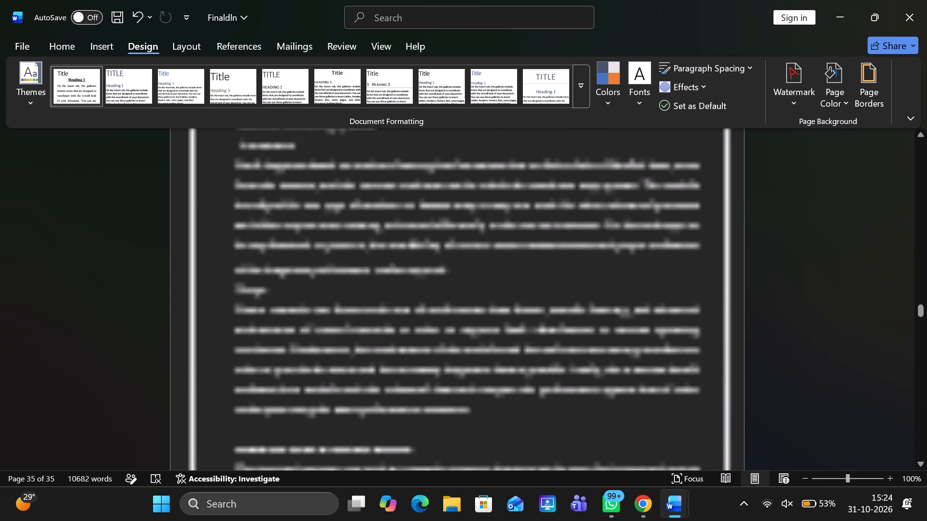
scroll(520, 268, up, 20)
scroll(520, 268, up, 20)
scroll(520, 268, up, 20)
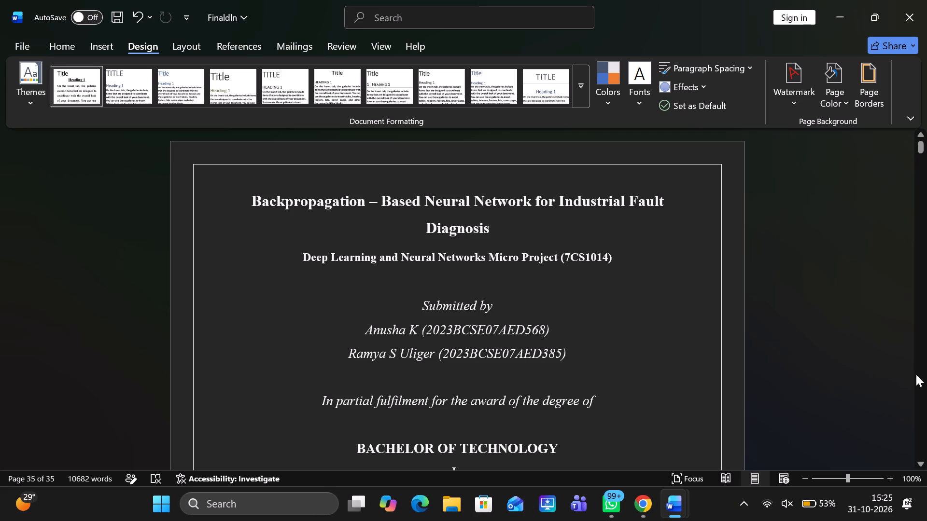
double_click(926, 393)
double_click(926, 393)
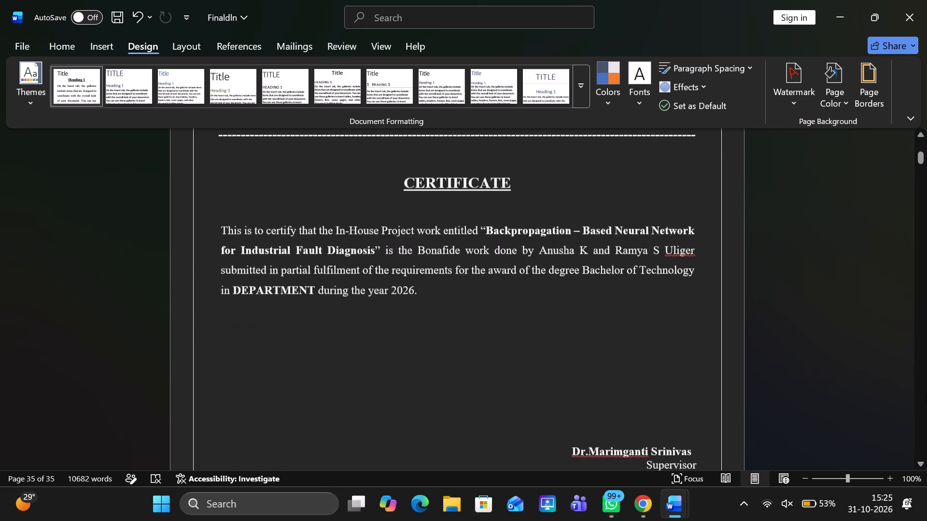
double_click(926, 393)
double_click(926, 393)
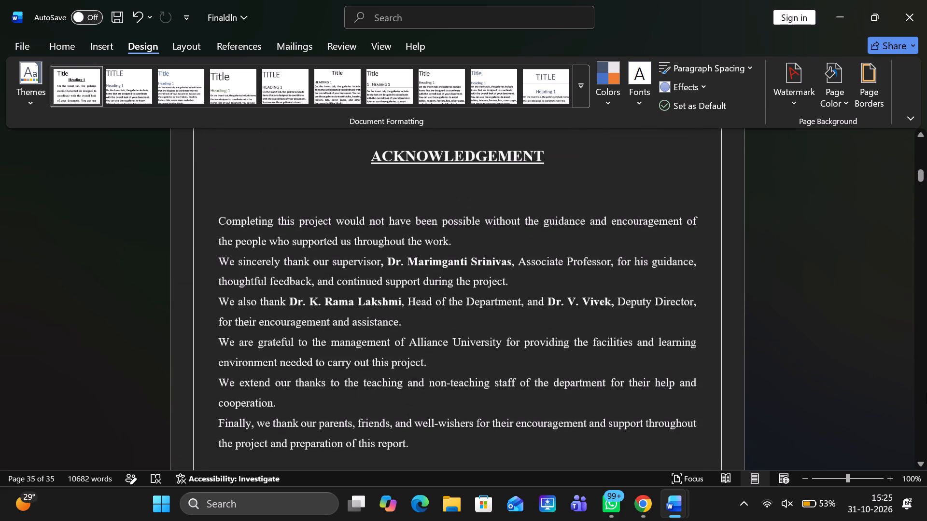
double_click(926, 393)
double_click(926, 393)
triple_click(926, 393)
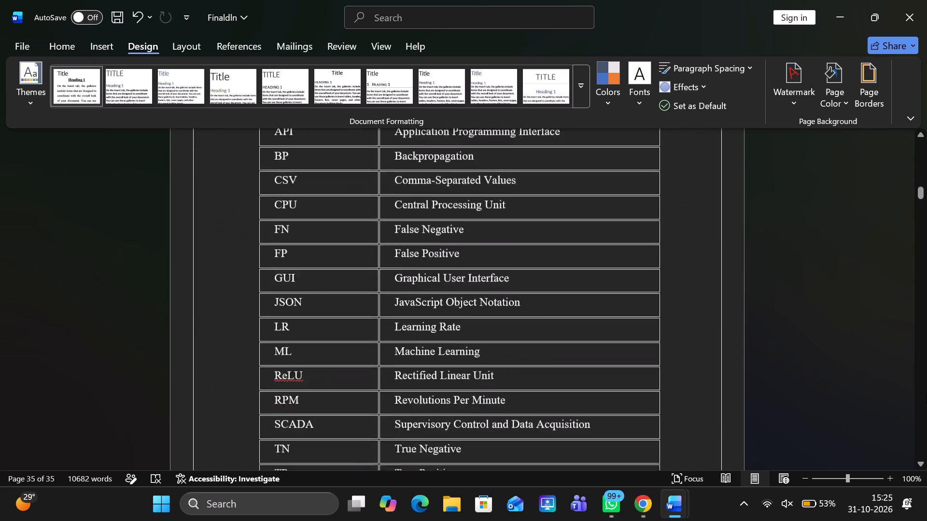
double_click(926, 393)
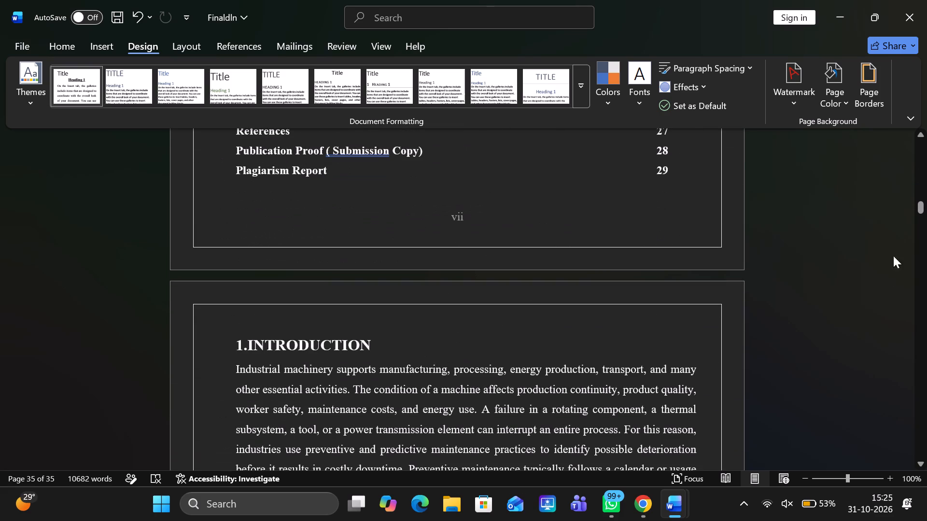
Change table of contents entry 11 in the report to "Results and Conclusion".
click(923, 179)
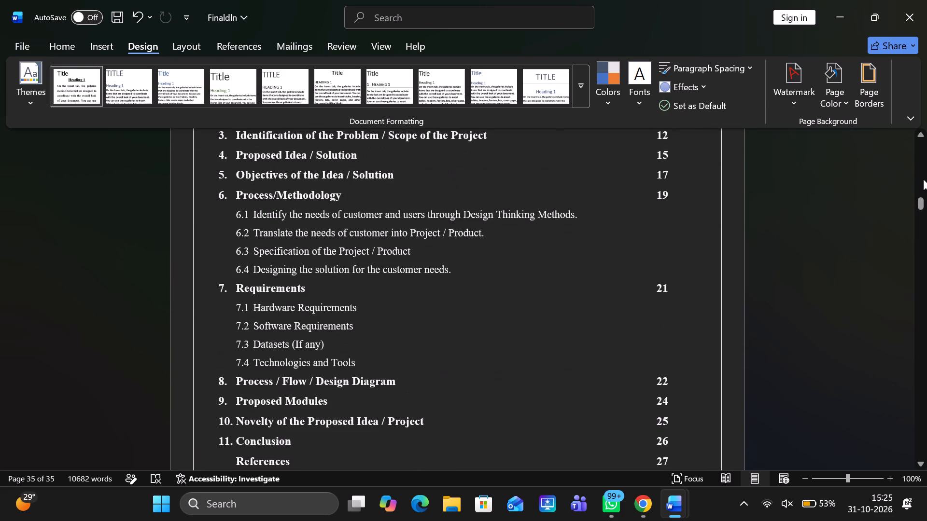
click(234, 443)
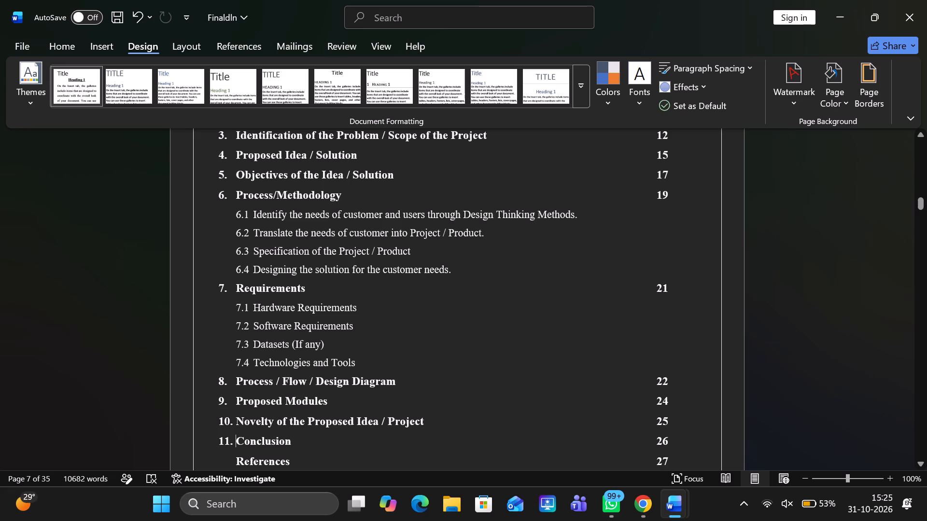
key(r)
text(esults)
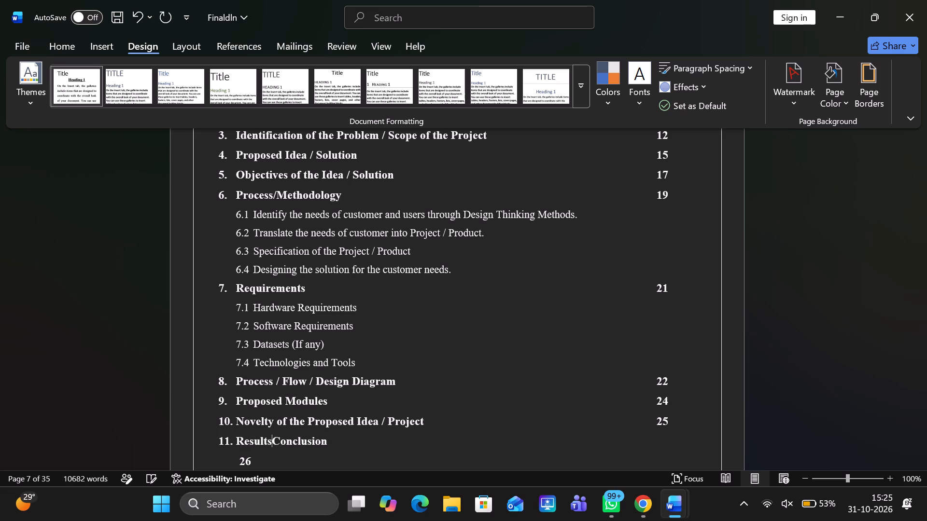
key(space)
text(and)
key(space)
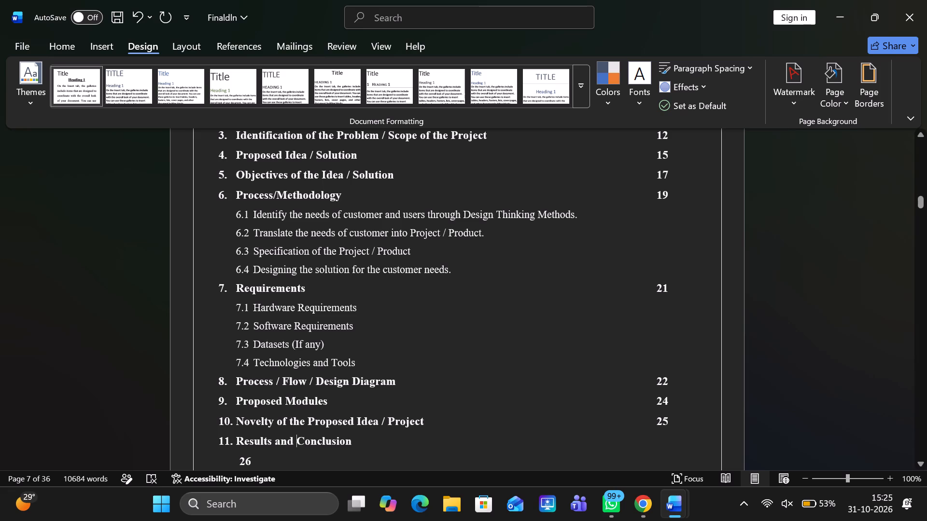
Examine the report's Introduction and Literature Review chapters up to the Identification of the Problem section.
click(926, 419)
double_click(926, 419)
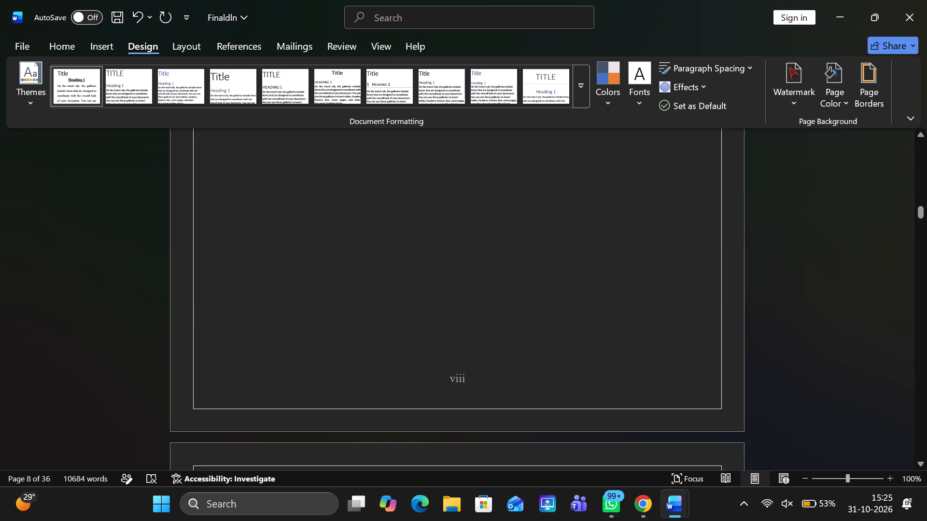
click(921, 398)
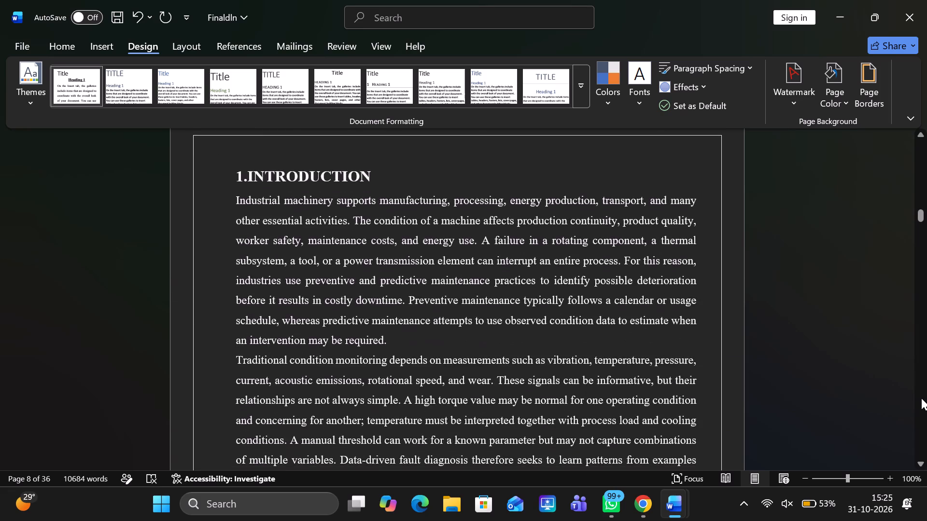
double_click(921, 398)
triple_click(921, 398)
double_click(921, 398)
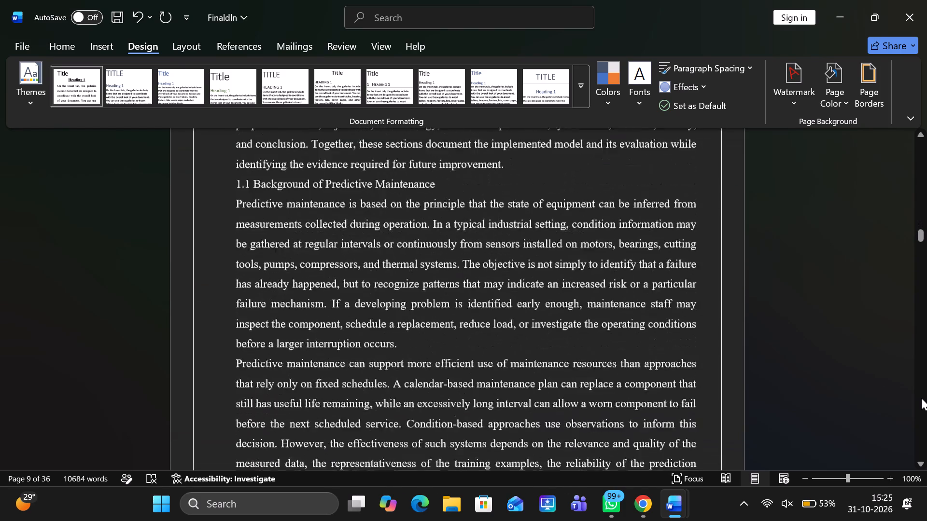
triple_click(921, 398)
triple_click(921, 398)
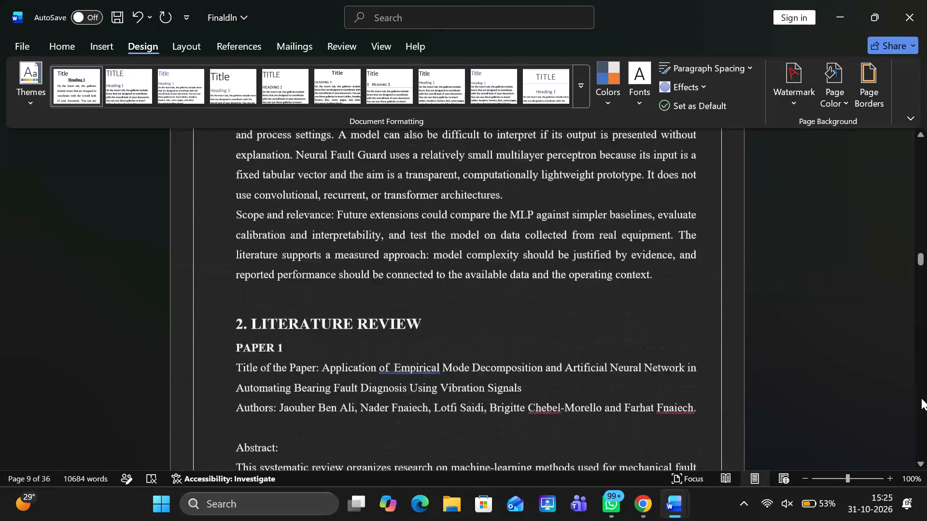
double_click(921, 398)
click(921, 398)
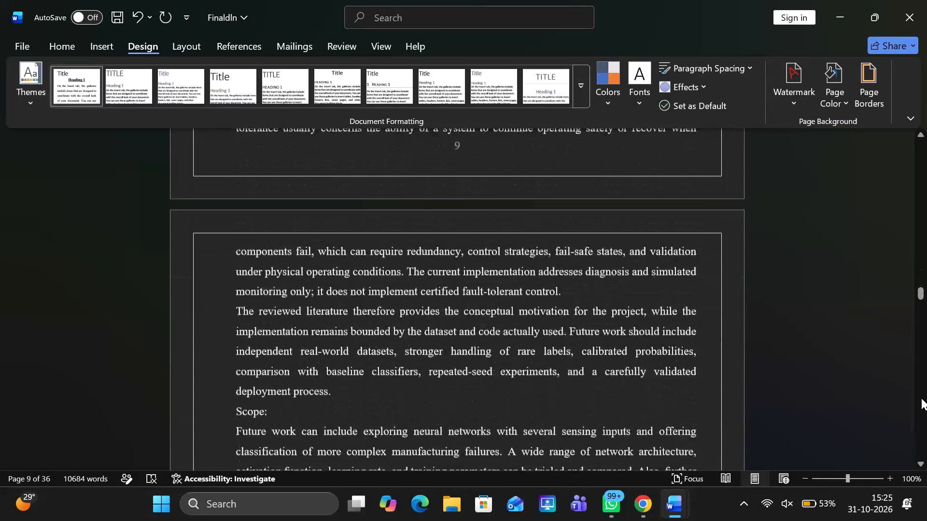
double_click(921, 398)
double_click(921, 398)
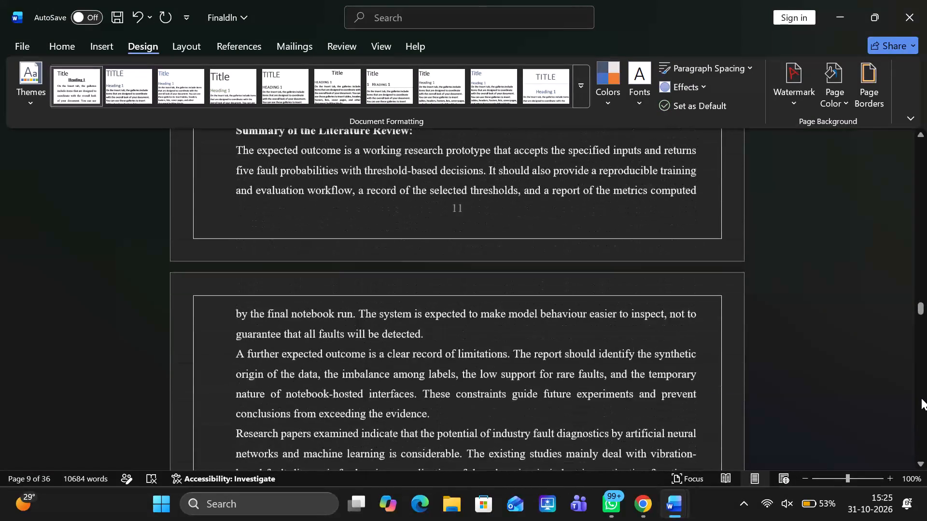
double_click(921, 398)
click(921, 398)
click(921, 398)
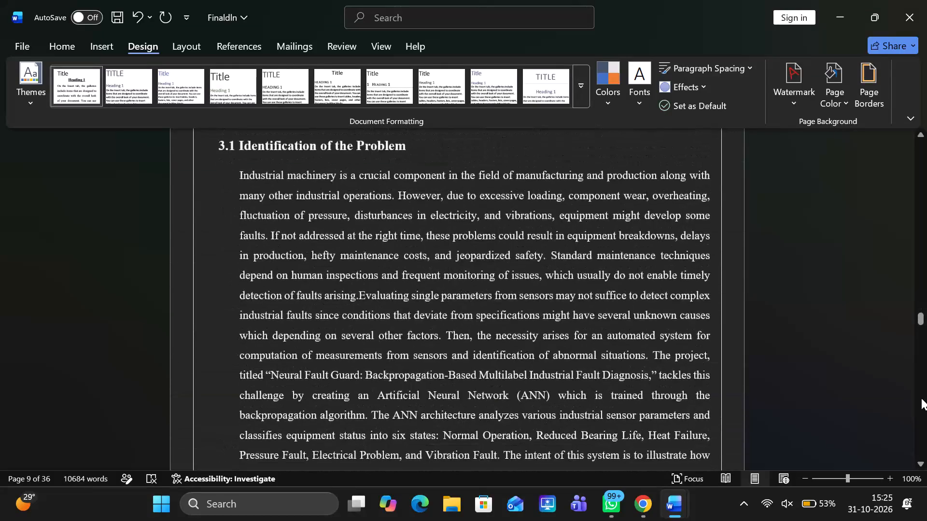
Examine the report's problem scope, objectives, methodology and requirements chapters up to the flowchart.
click(921, 398)
double_click(921, 398)
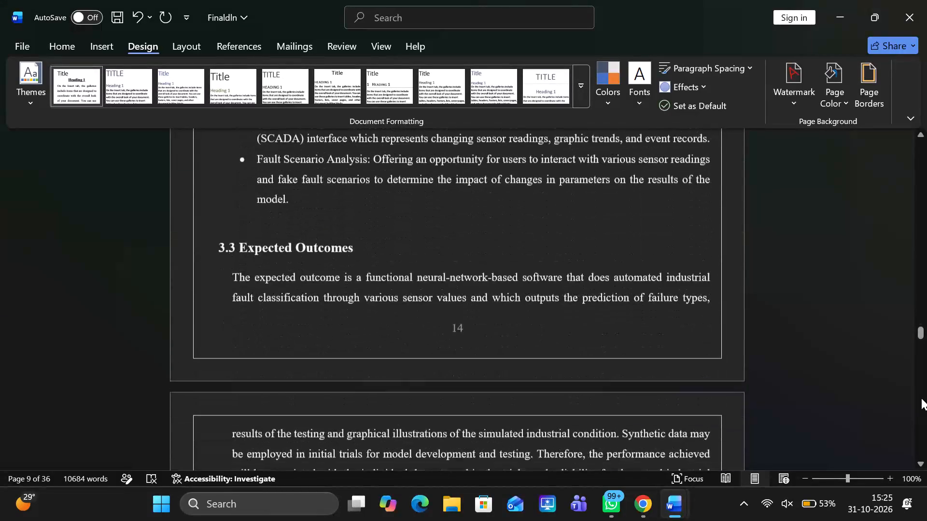
triple_click(921, 398)
triple_click(921, 398)
click(921, 398)
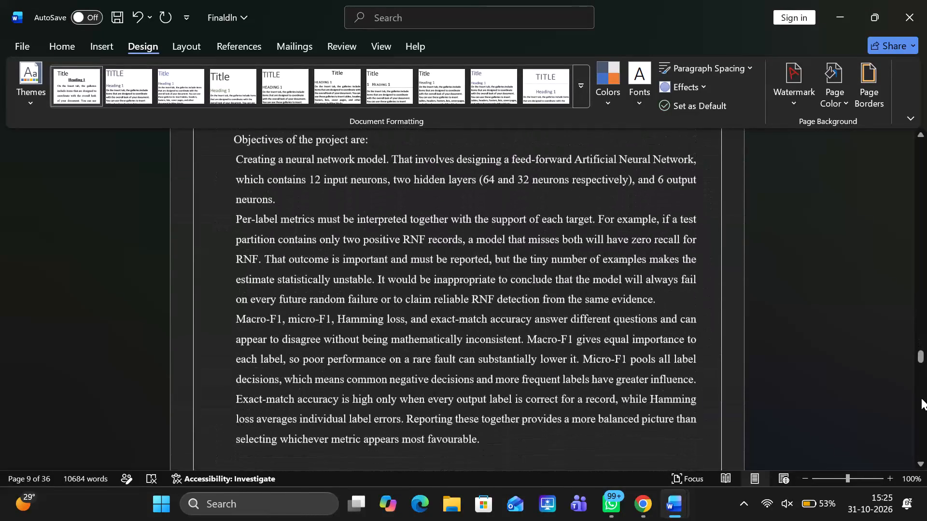
double_click(921, 398)
double_click(921, 398)
double_click(921, 398)
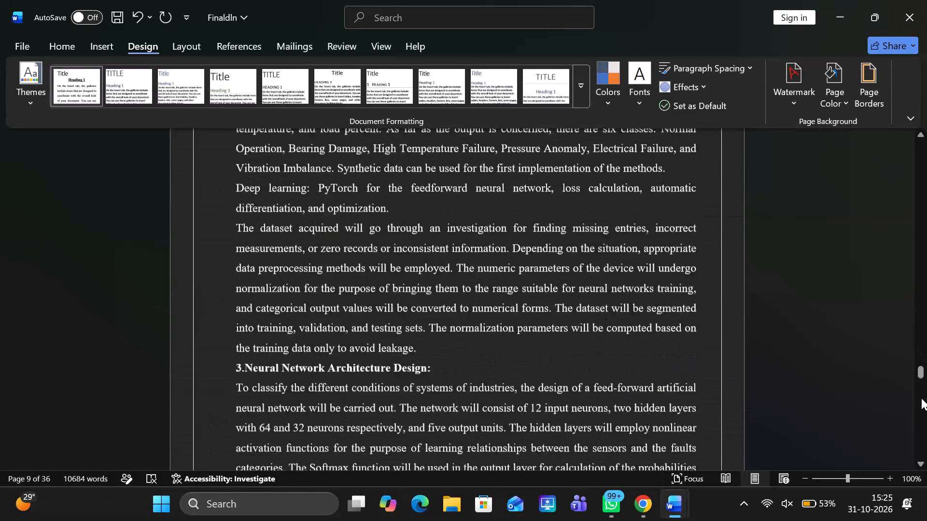
click(923, 433)
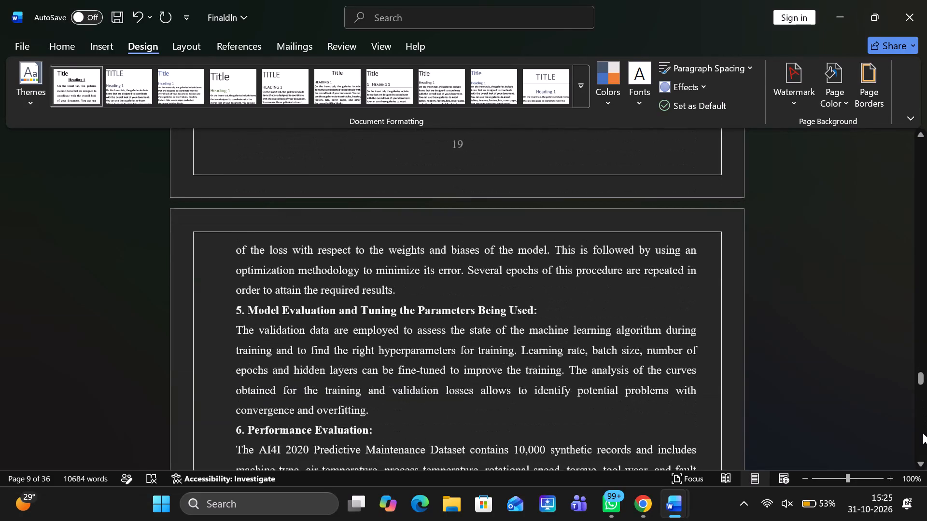
double_click(923, 433)
double_click(923, 433)
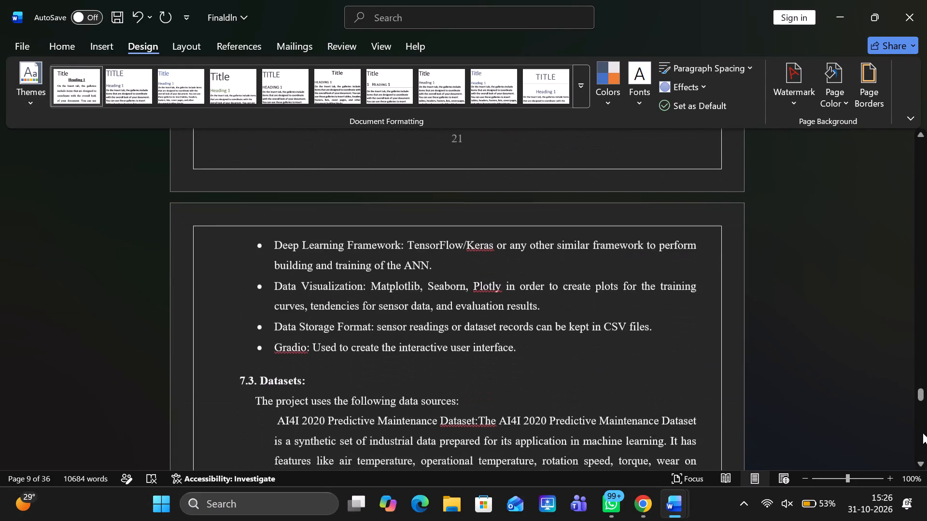
double_click(923, 433)
click(923, 433)
double_click(923, 433)
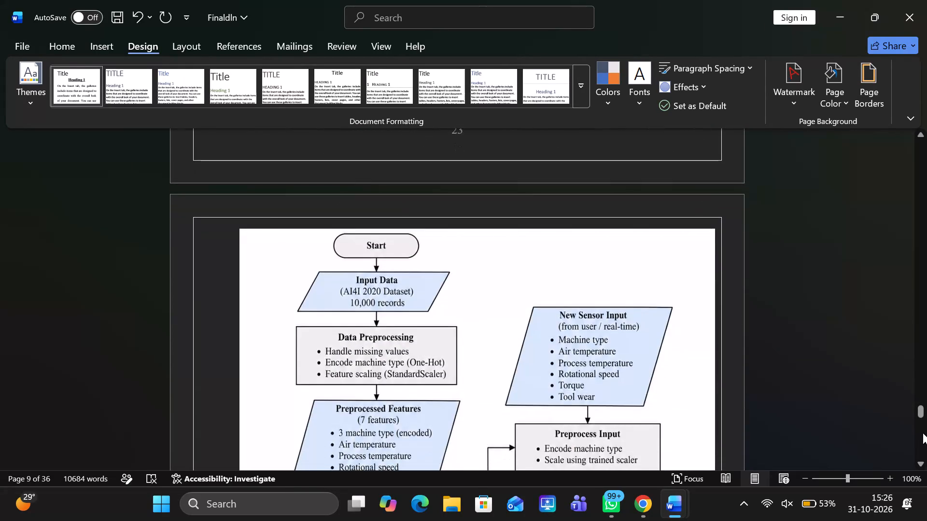
Examine the flowchart, the Novelty of the Project chapter and the references through to the report's last page.
click(923, 433)
click(923, 433)
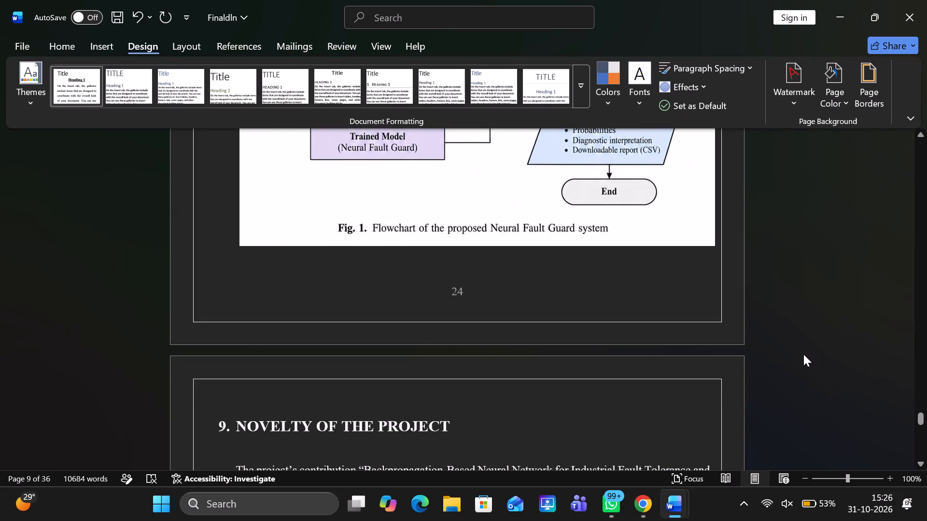
click(923, 399)
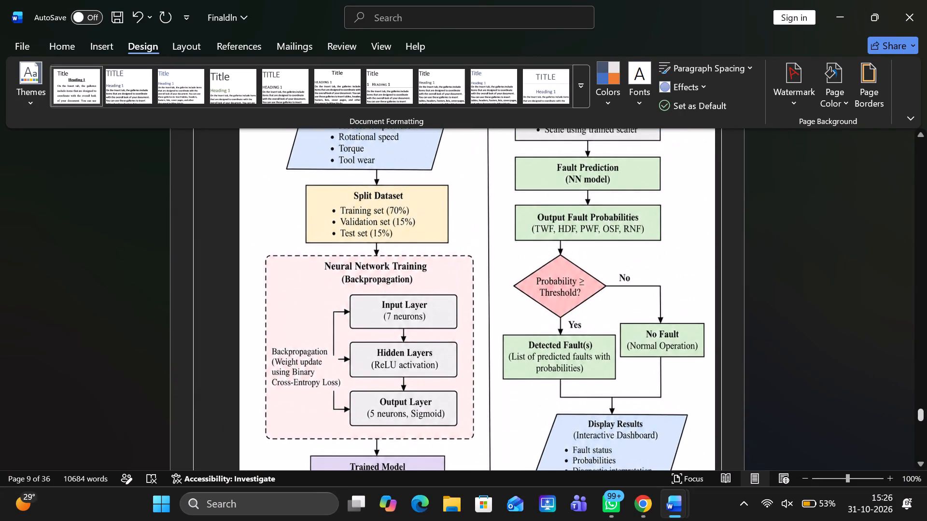
click(922, 451)
double_click(922, 451)
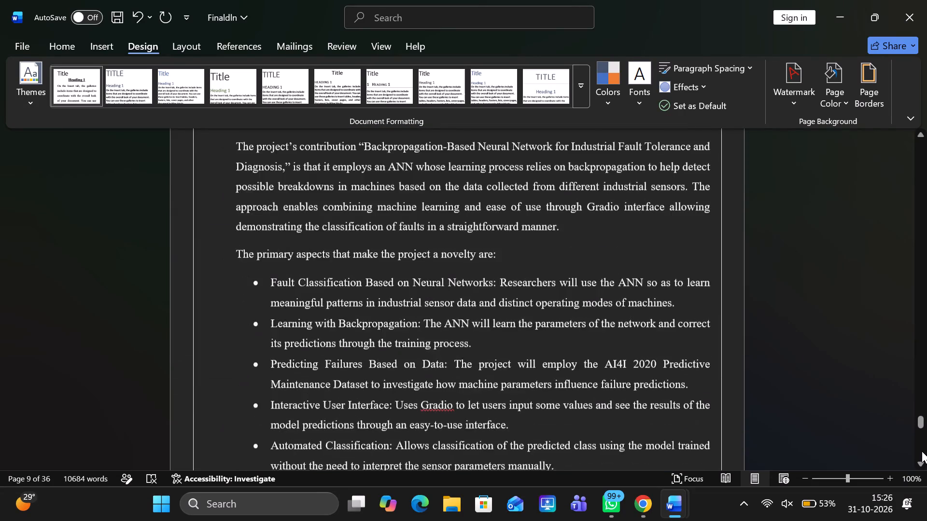
double_click(922, 451)
double_click(922, 451)
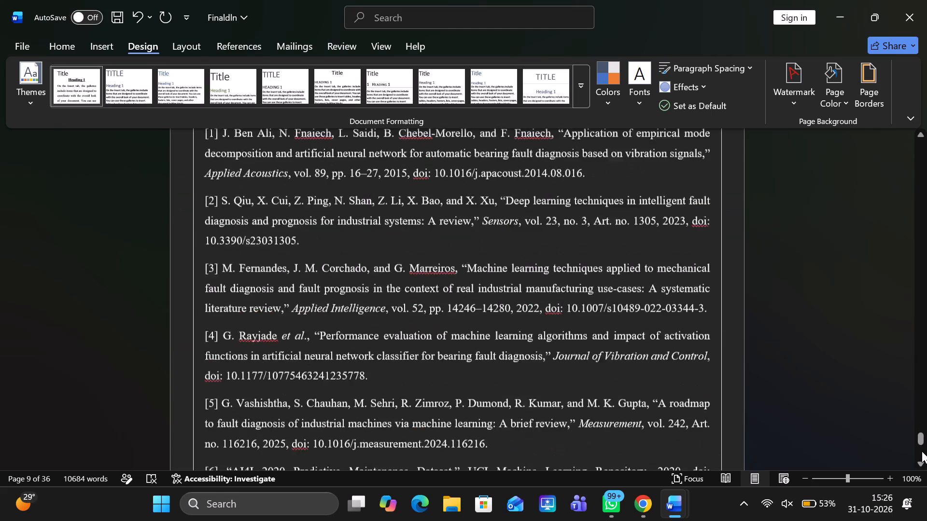
drag(922, 451, 917, 465)
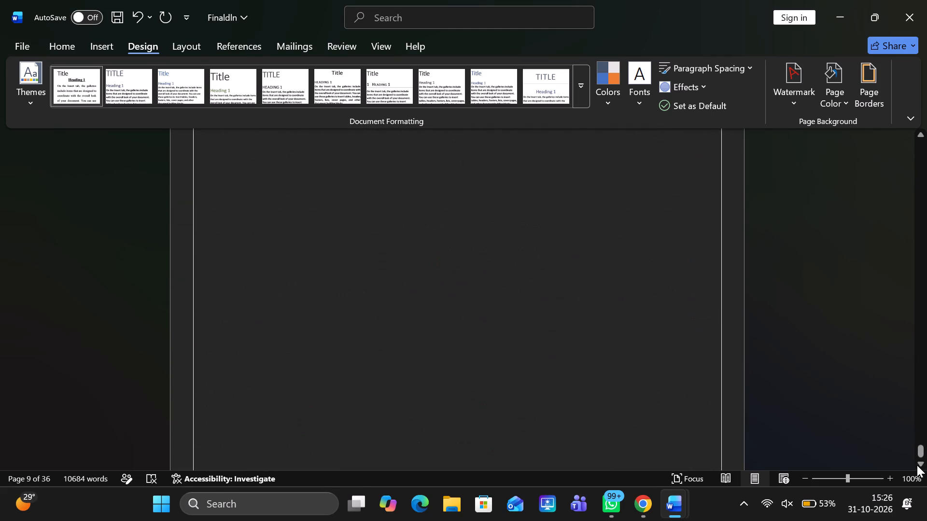
drag(917, 465, 916, 466)
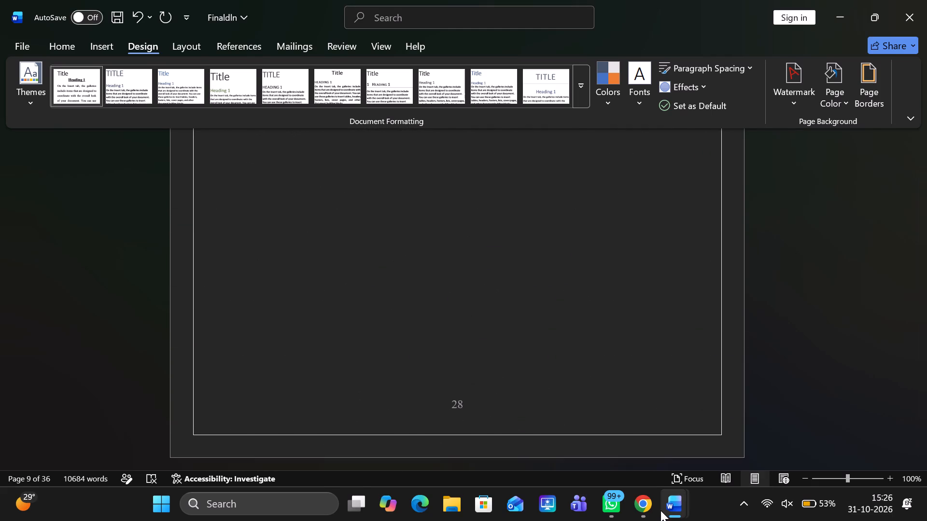
Switch to the _2 paper and enable editing for it.
click(576, 437)
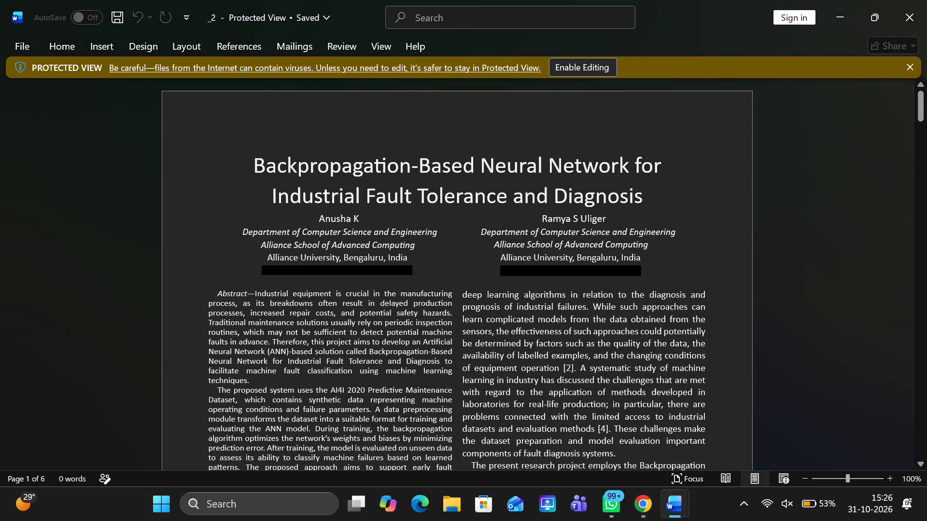
click(587, 69)
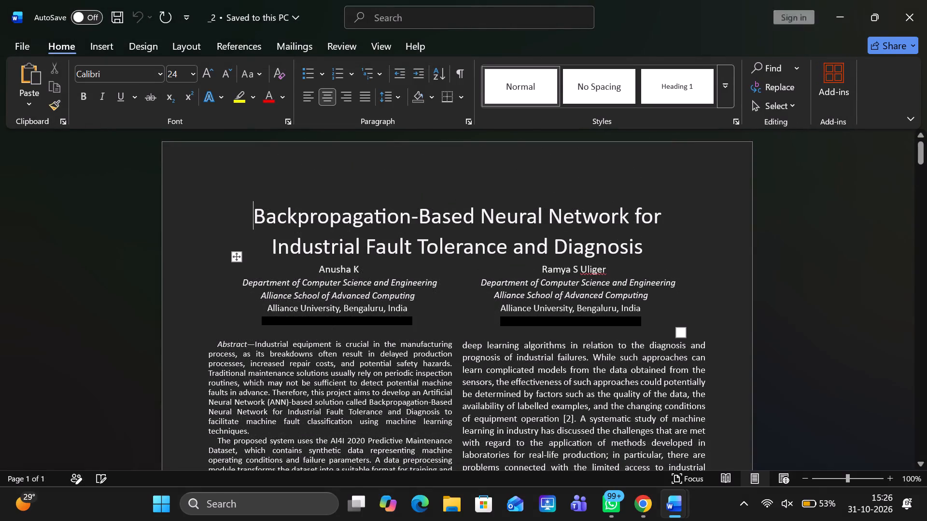
Examine the _2 paper from its title block through the methodology, formulas, implementation, results and conclusion to the references.
click(250, 282)
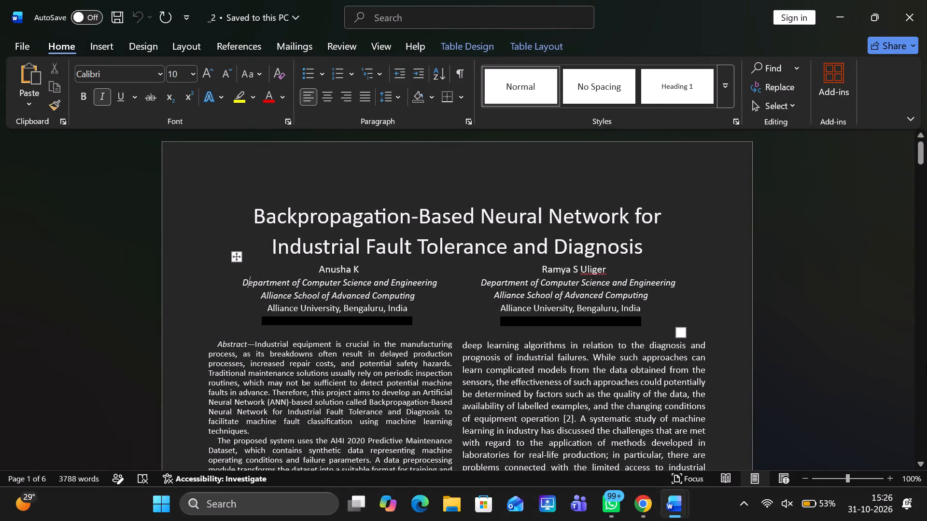
click(926, 364)
click(926, 364)
double_click(926, 364)
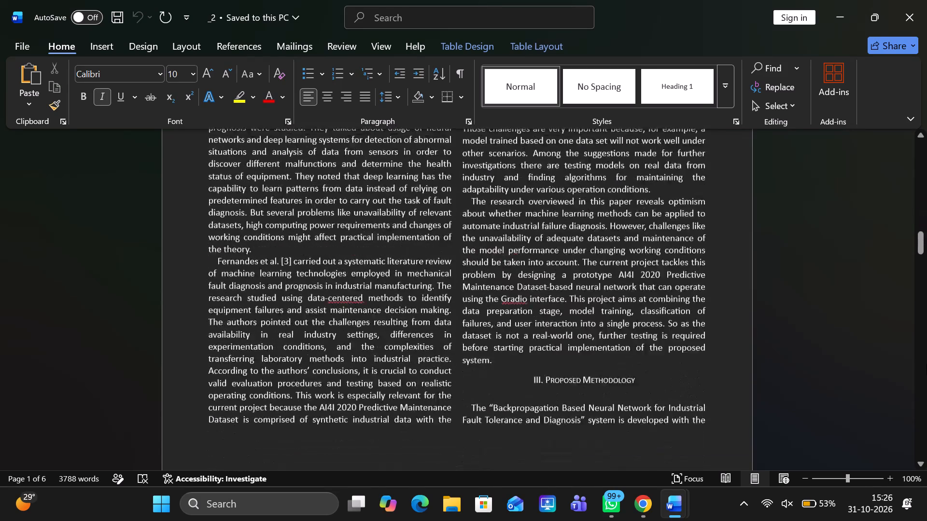
double_click(926, 364)
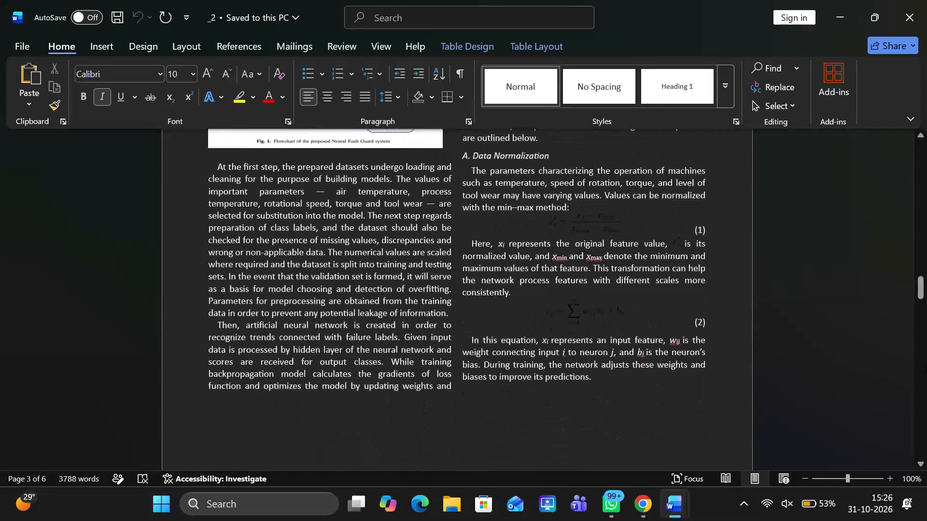
click(926, 230)
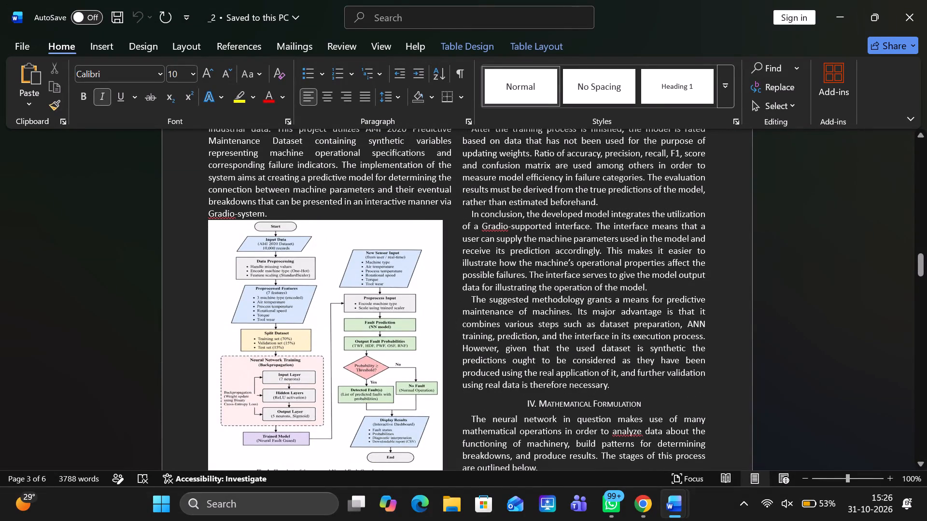
click(920, 367)
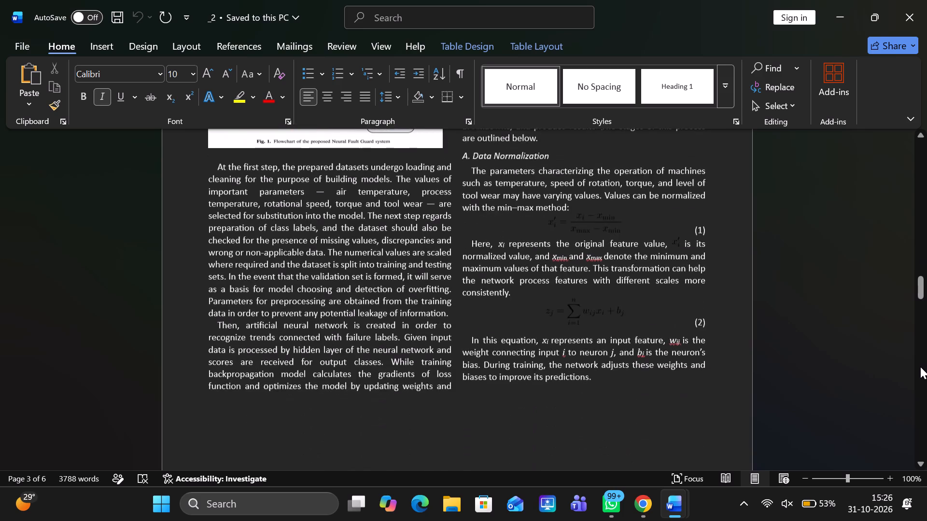
click(920, 367)
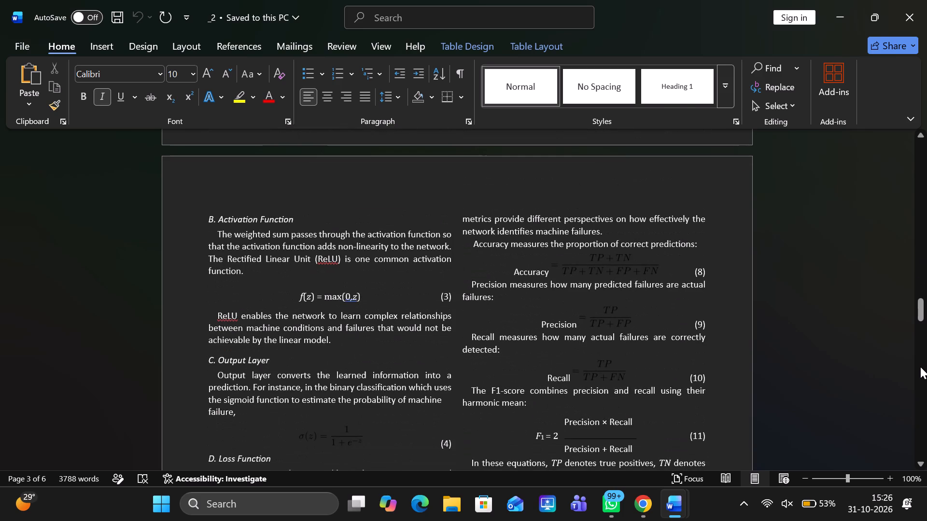
click(920, 367)
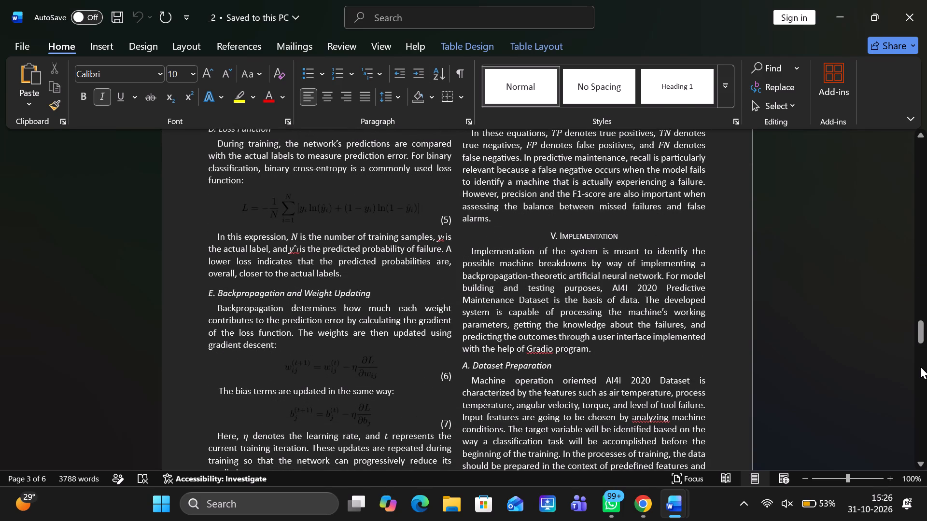
click(922, 412)
click(922, 412)
click(922, 412)
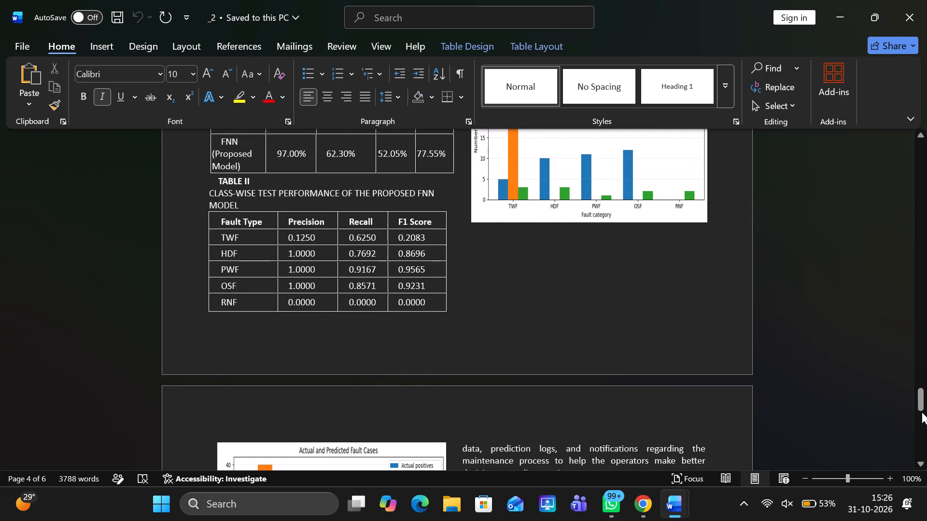
click(922, 412)
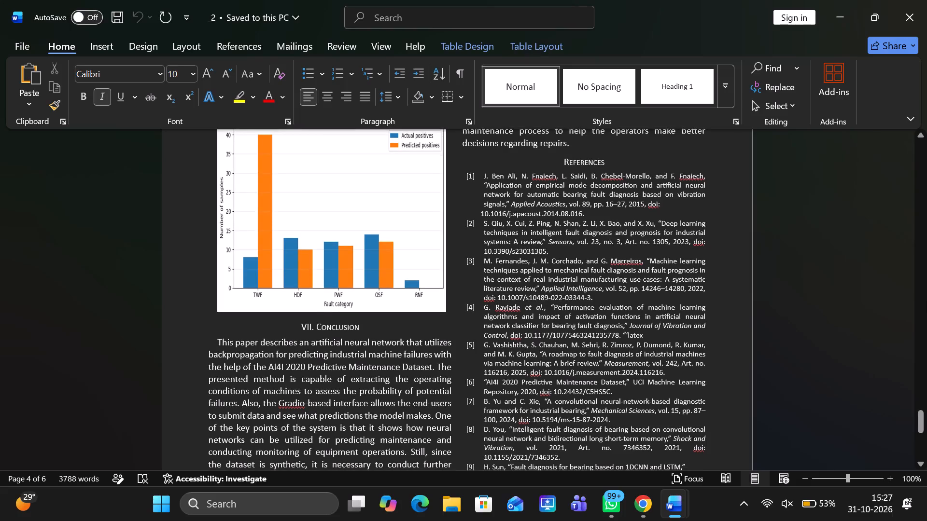
scroll(919, 162, down, 1)
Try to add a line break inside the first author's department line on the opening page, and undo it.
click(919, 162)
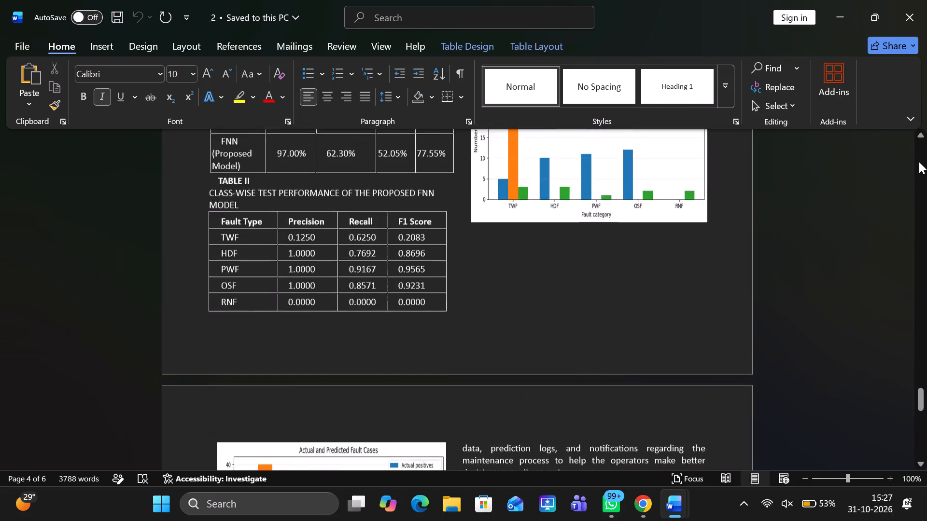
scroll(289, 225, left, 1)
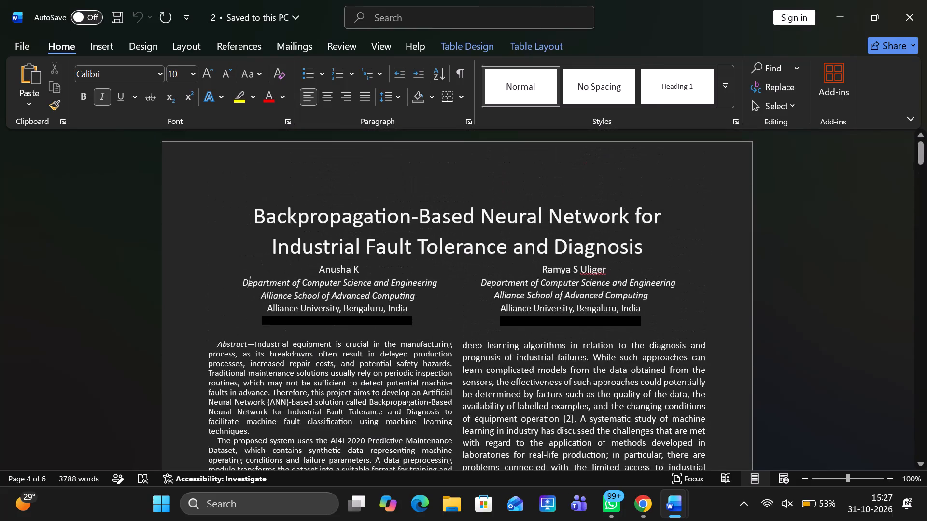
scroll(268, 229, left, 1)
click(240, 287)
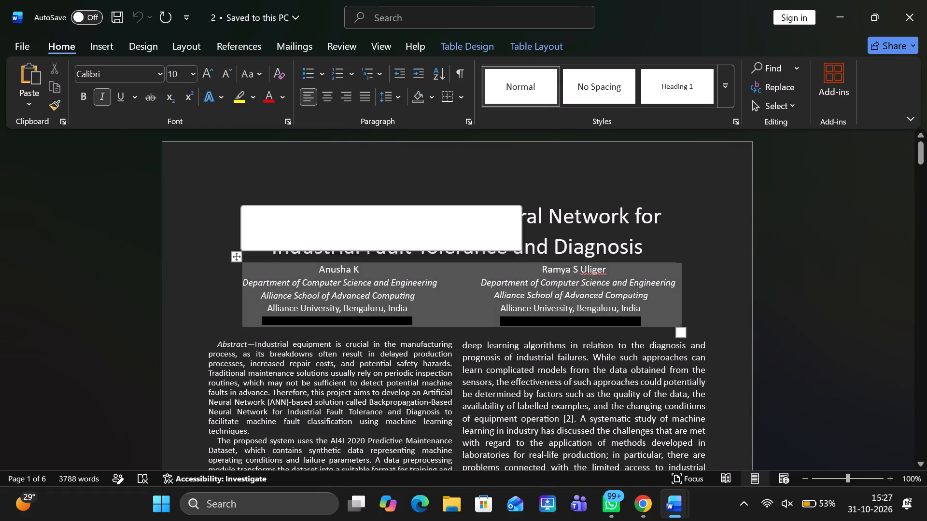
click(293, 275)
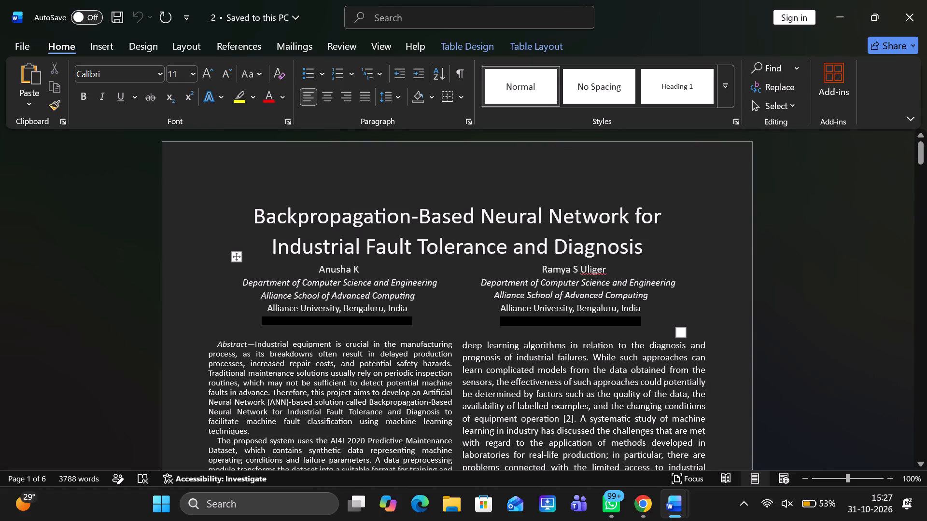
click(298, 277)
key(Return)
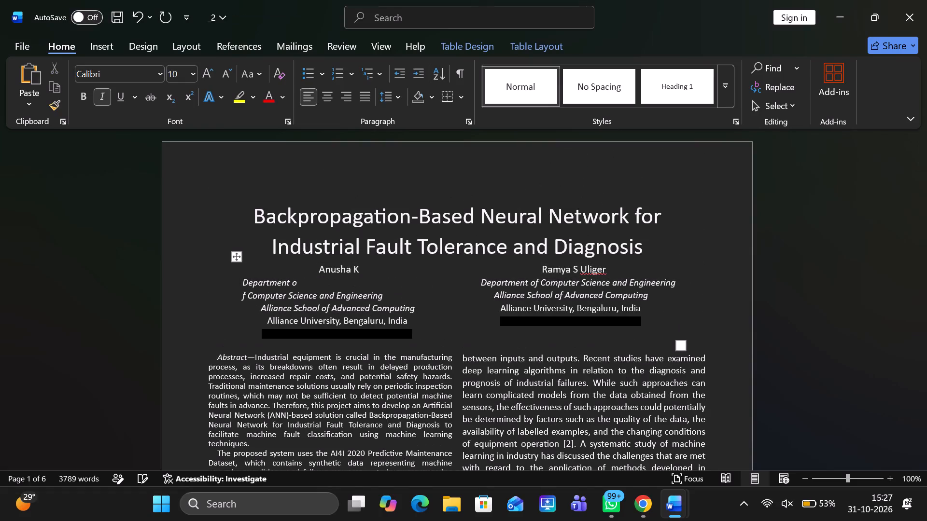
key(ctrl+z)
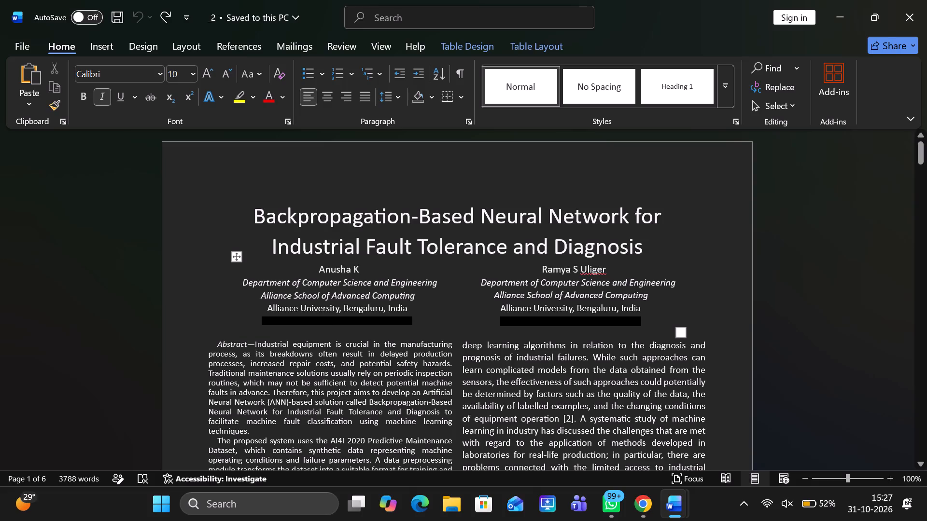
Below the second author's details, leave two blank lines and add the doctor's titled name followed by "Alliance School of Advanced Computing".
click(648, 329)
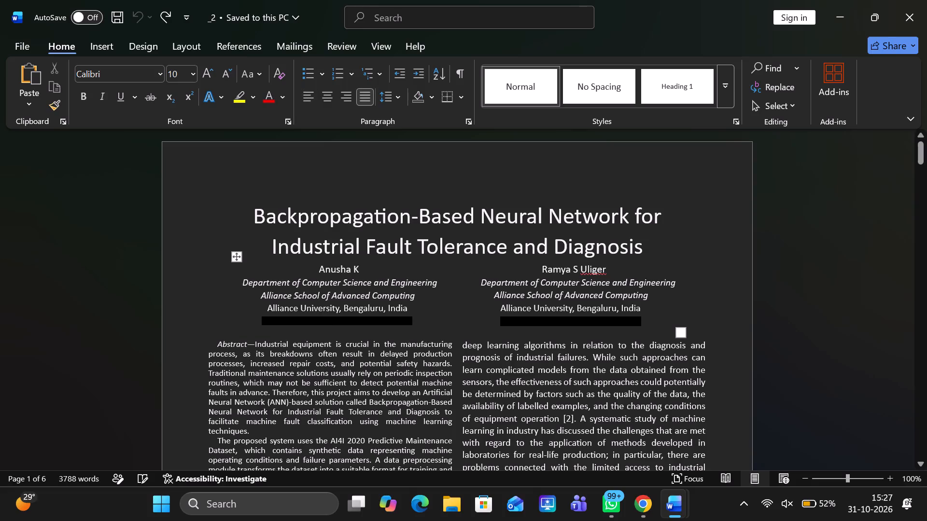
click(643, 322)
key(Return)
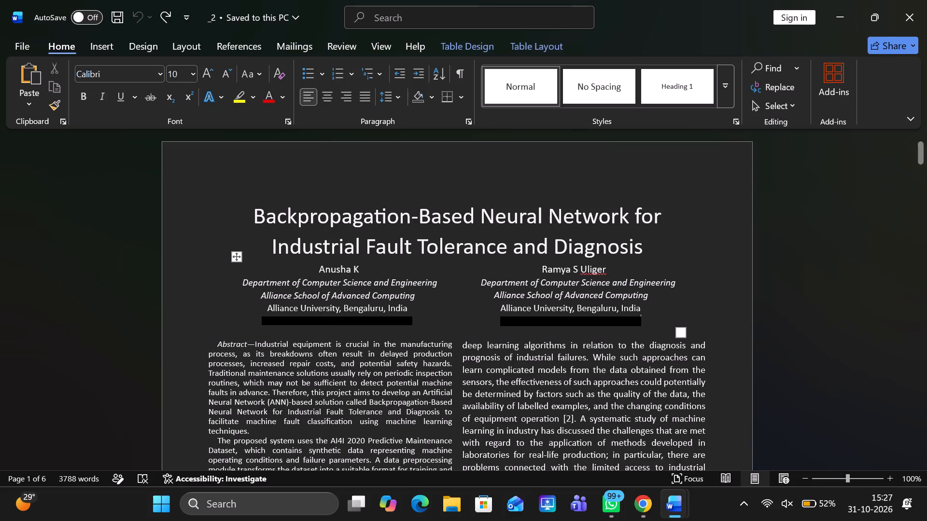
key(Return)
key(Return)
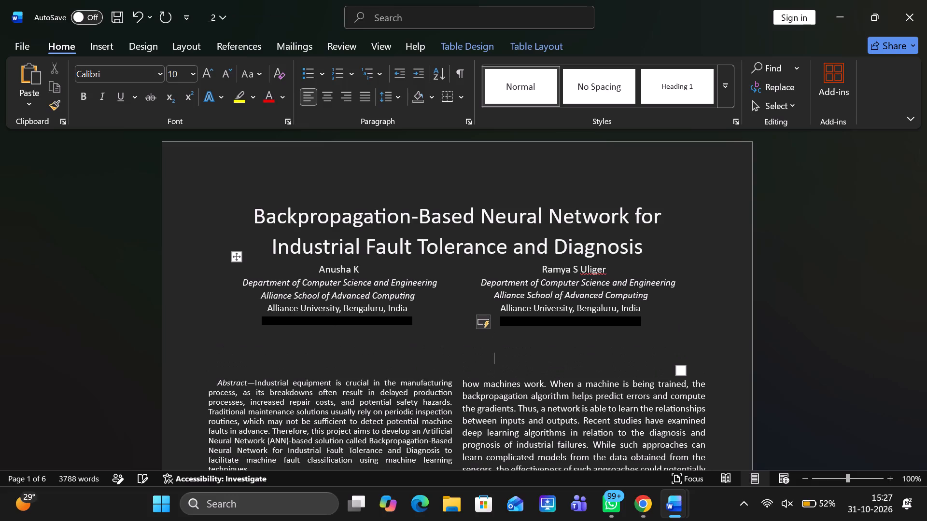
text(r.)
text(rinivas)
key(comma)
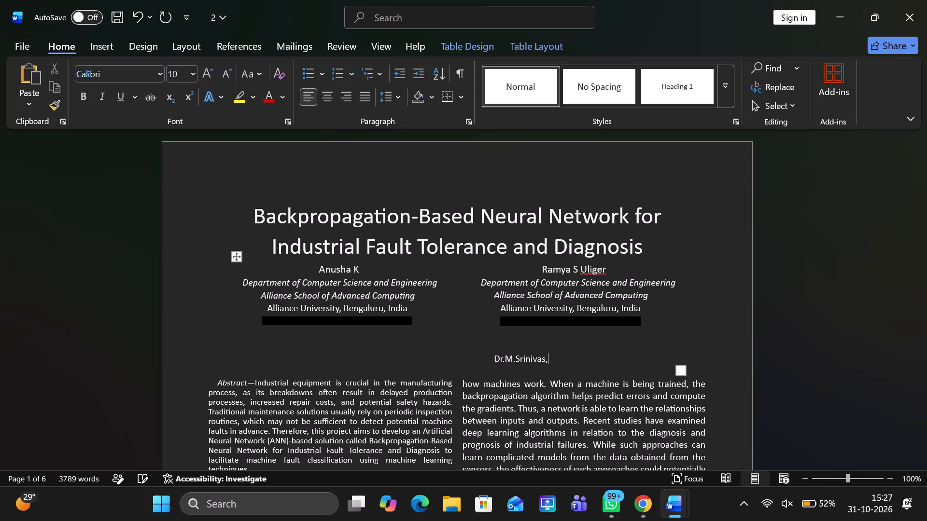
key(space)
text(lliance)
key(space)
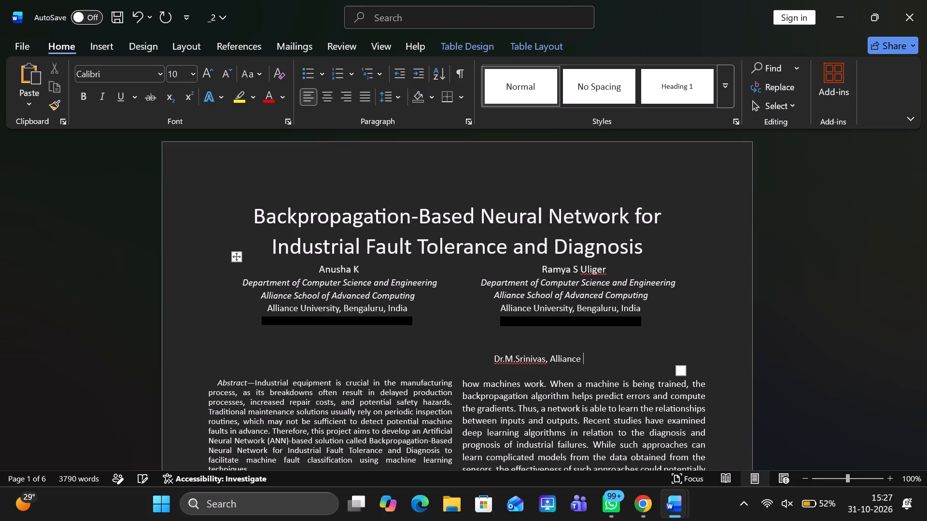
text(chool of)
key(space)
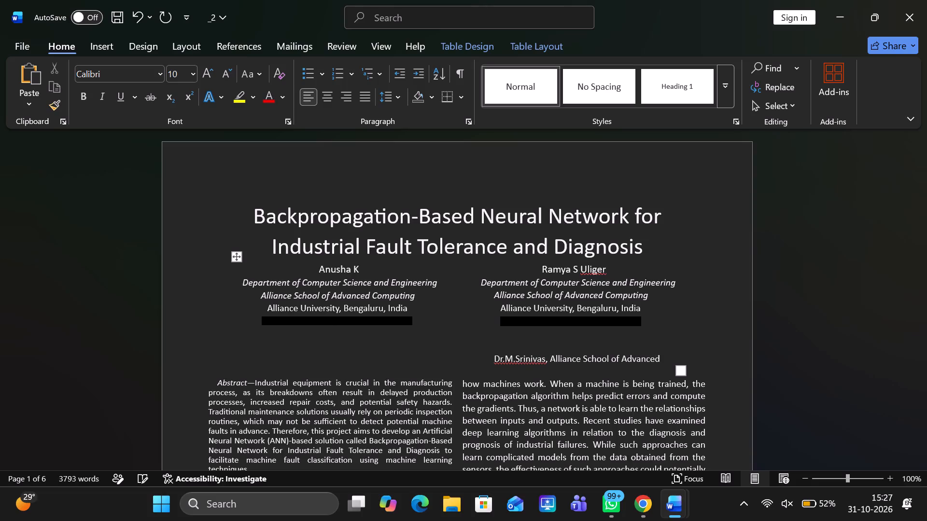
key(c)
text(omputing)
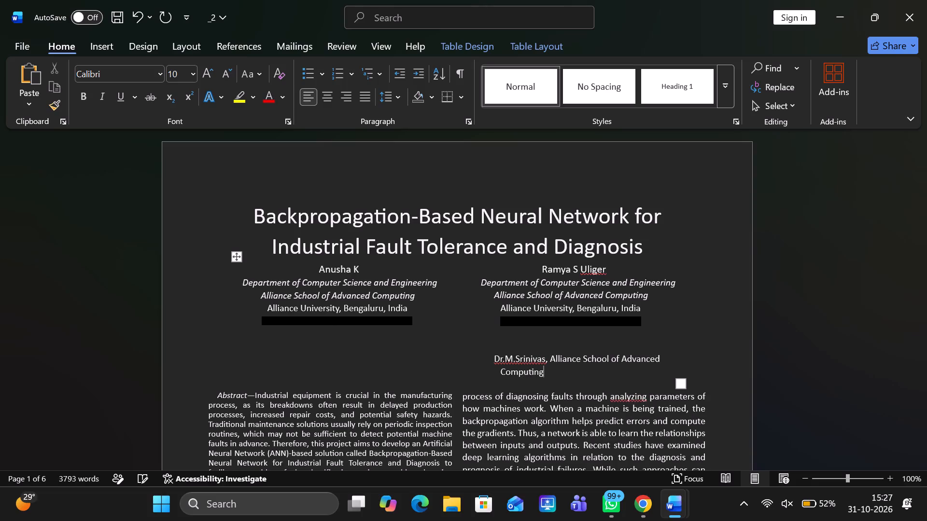
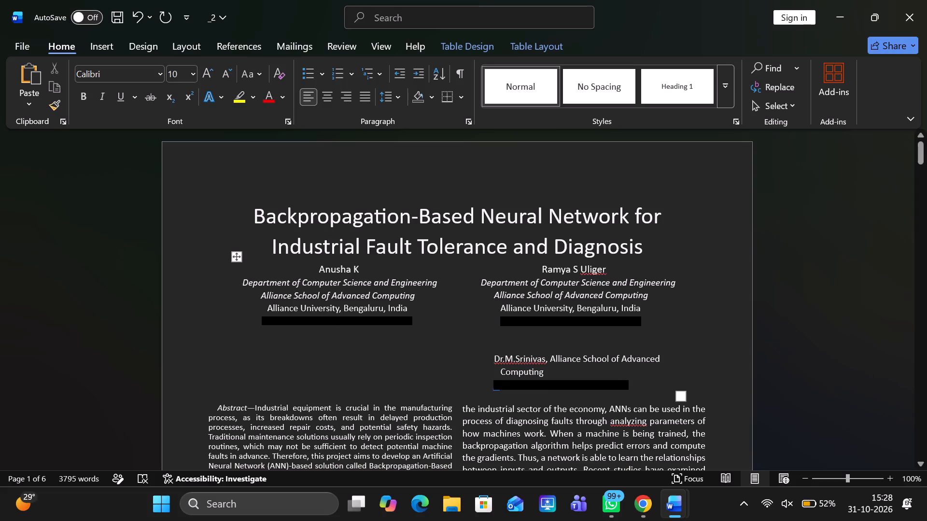
Correct the typed text in the e-mail line beneath the doctor's affiliation in the author block.
key(BackSpace)
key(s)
Switch to Chrome, view the Neural_Fault_Guard.ipynb notebook from Google Colab in a new tab, and close that tab.
click(637, 422)
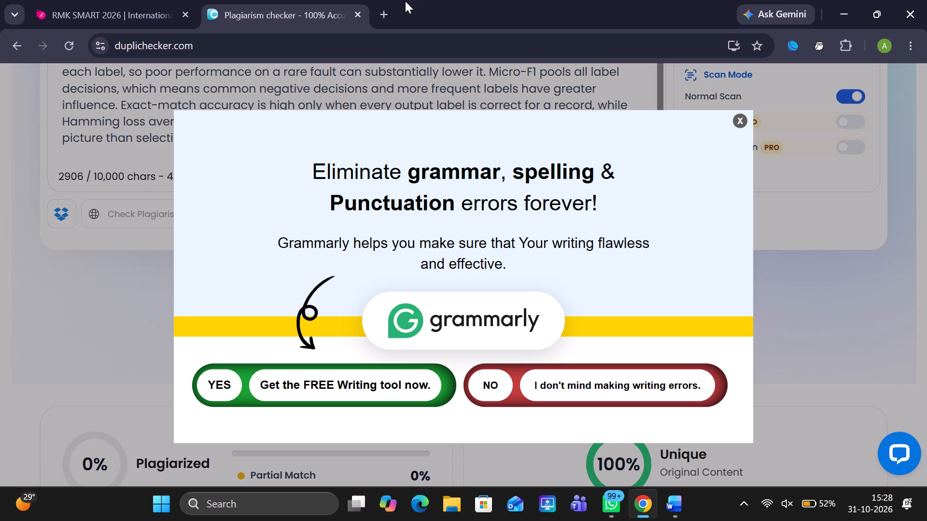
click(384, 17)
text(goog)
click(390, 75)
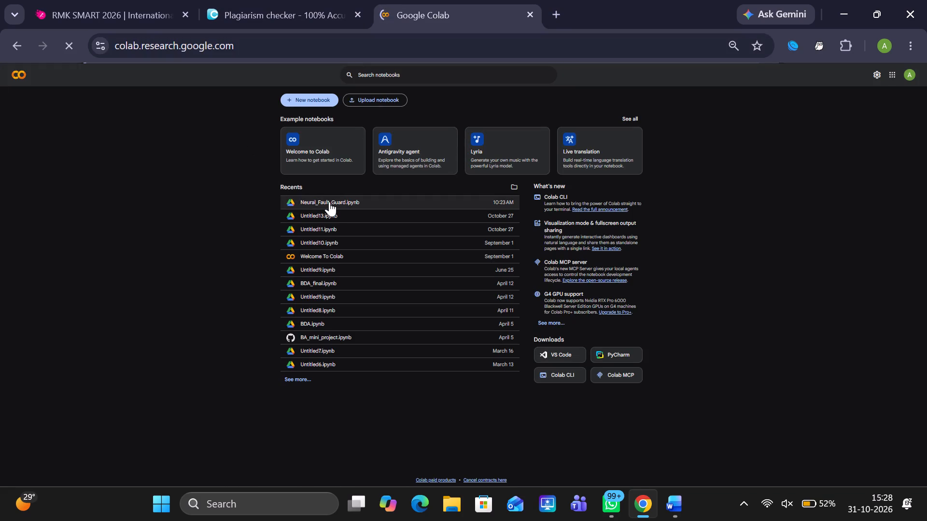
click(336, 200)
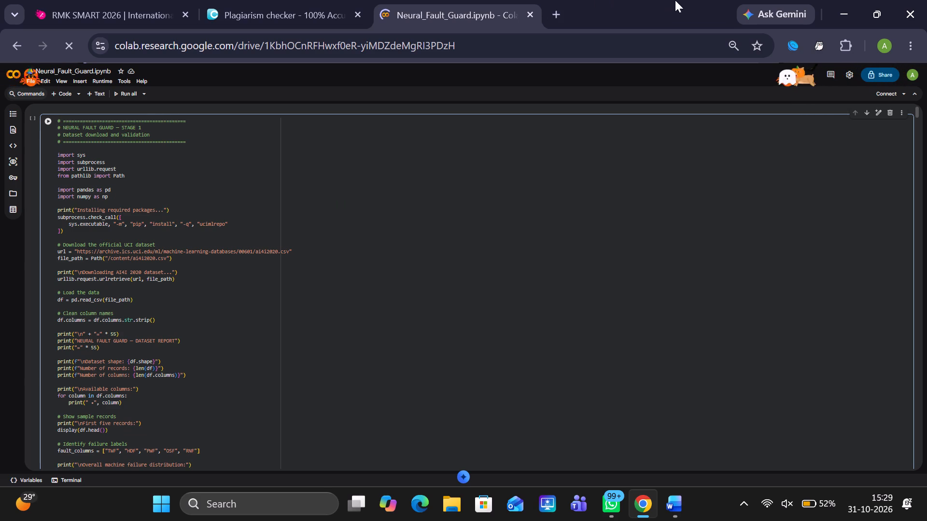
click(527, 18)
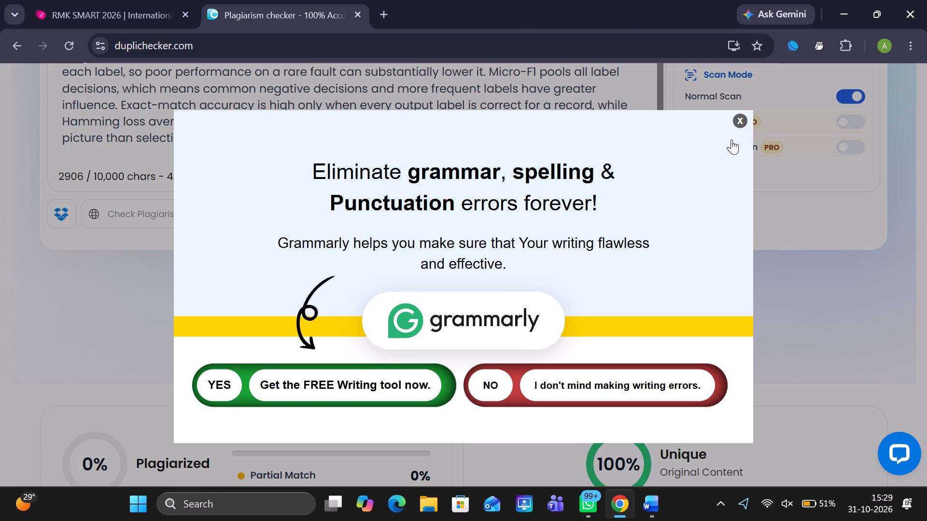
Dismiss the Grammarly advertisement covering the Duplichecker plagiarism results.
click(740, 120)
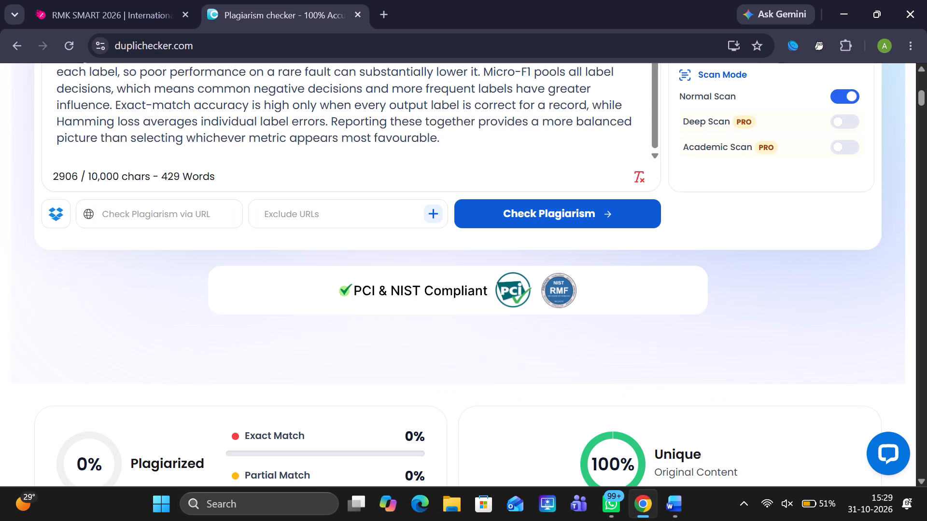
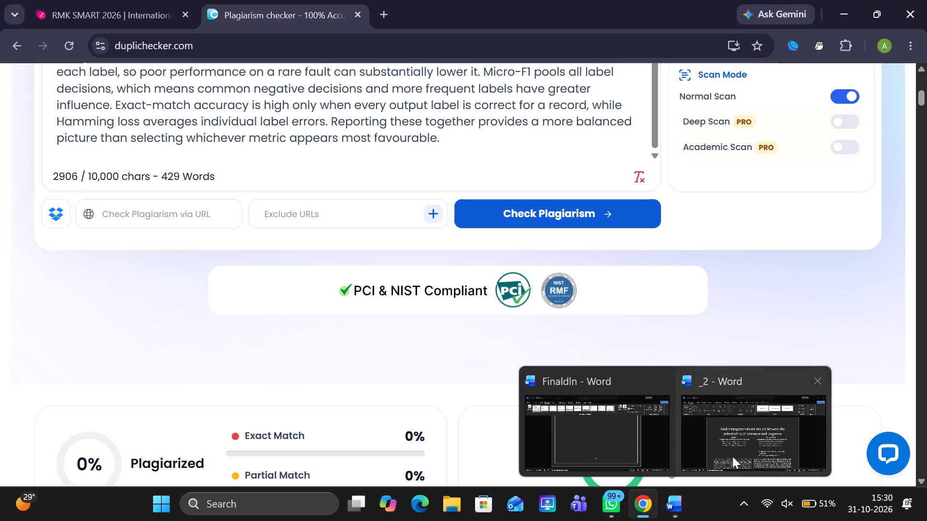
Switch to the _2 paper in Word and review its author block, body sections, figures, tables and references.
click(736, 453)
scroll(358, 89, down, 1)
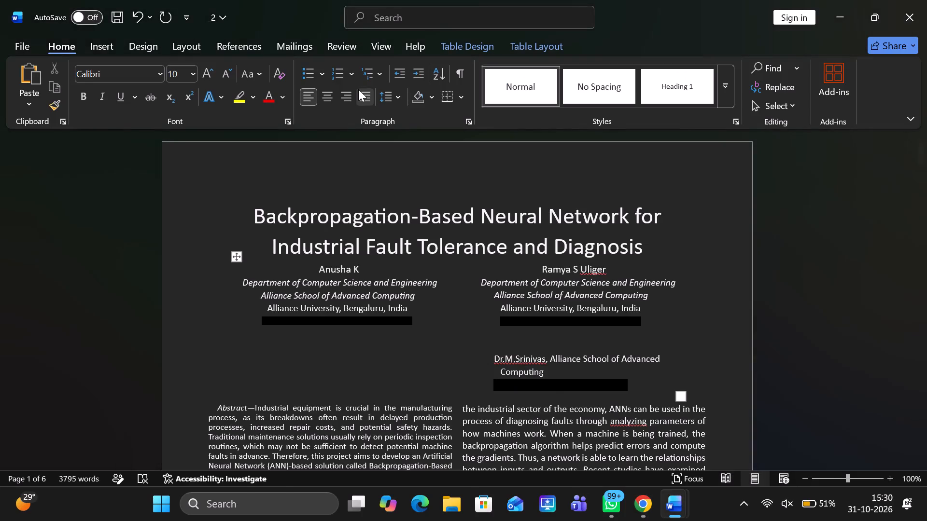
scroll(358, 89, down, 1)
scroll(455, 333, down, 5)
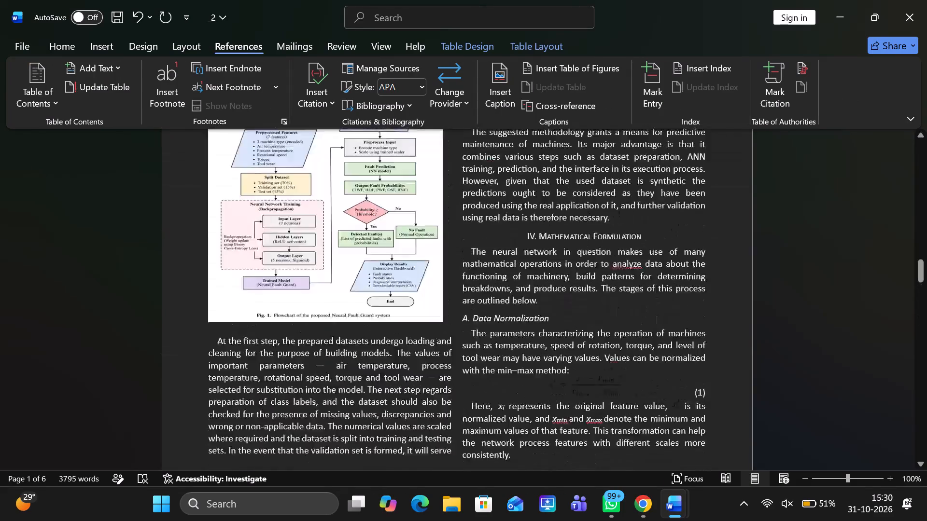
scroll(455, 333, down, 1)
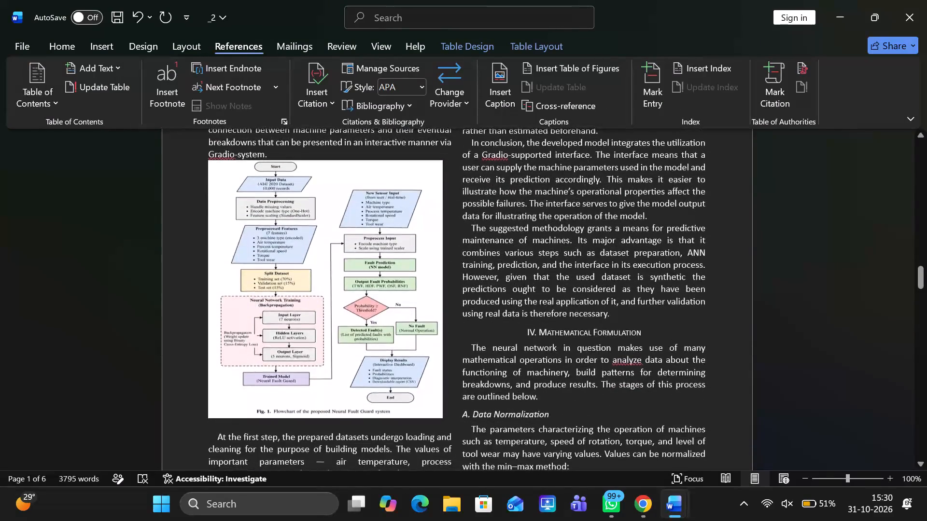
scroll(455, 333, down, 2)
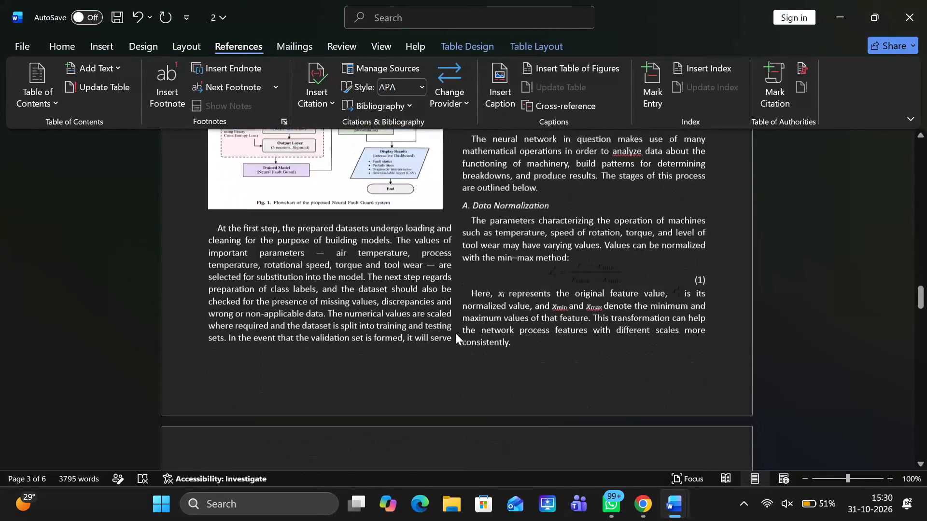
scroll(455, 333, down, 3)
scroll(455, 333, up, 1)
scroll(455, 333, down, 3)
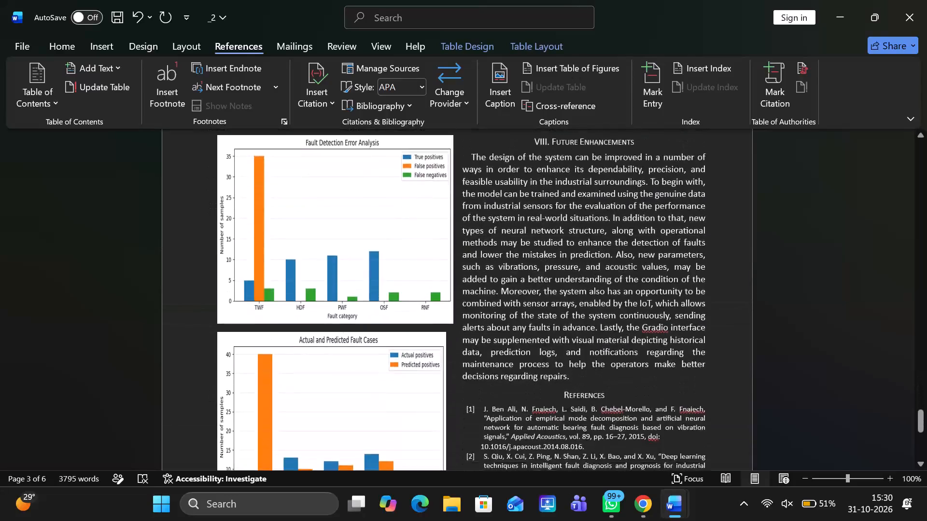
scroll(455, 333, down, 3)
scroll(455, 333, up, 20)
scroll(455, 333, up, 20)
scroll(455, 333, up, 10)
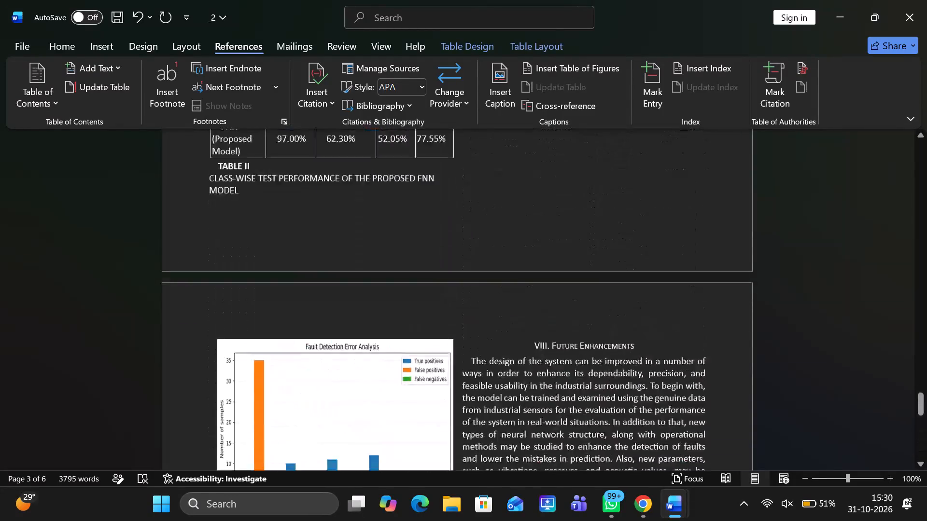
scroll(455, 333, up, 20)
scroll(455, 333, up, 20)
scroll(455, 333, up, 20)
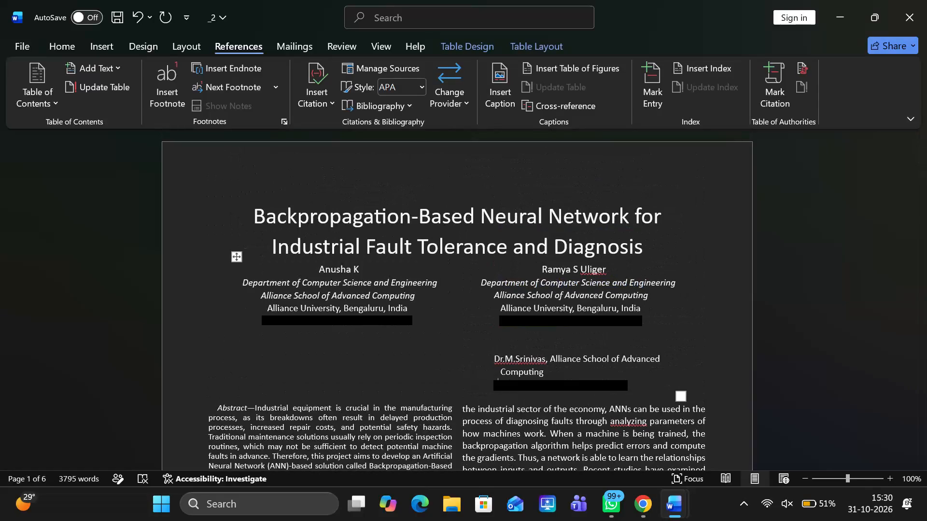
scroll(455, 333, down, 7)
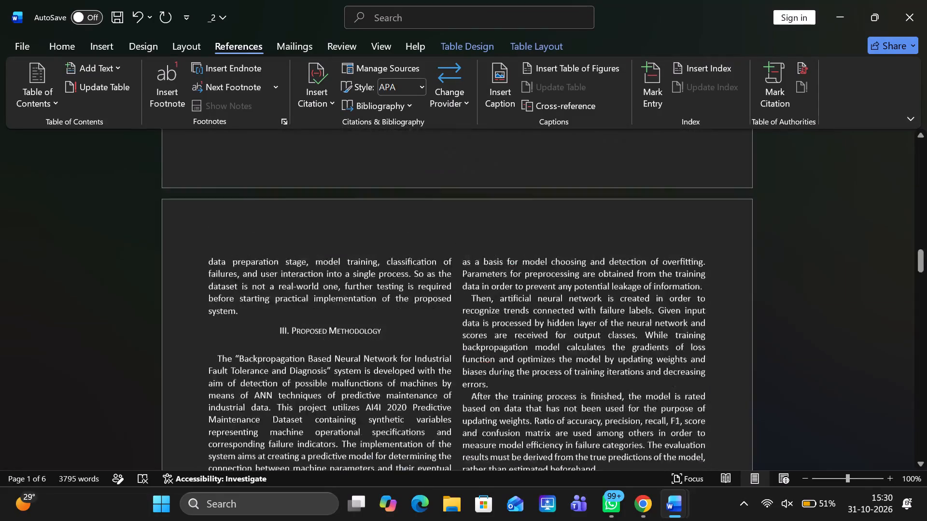
scroll(455, 333, down, 7)
scroll(455, 333, up, 6)
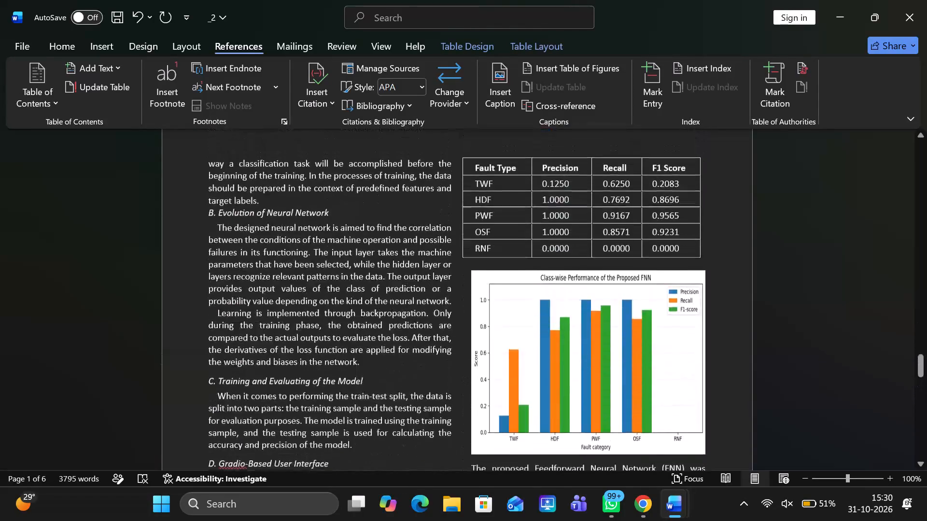
scroll(455, 333, up, 2)
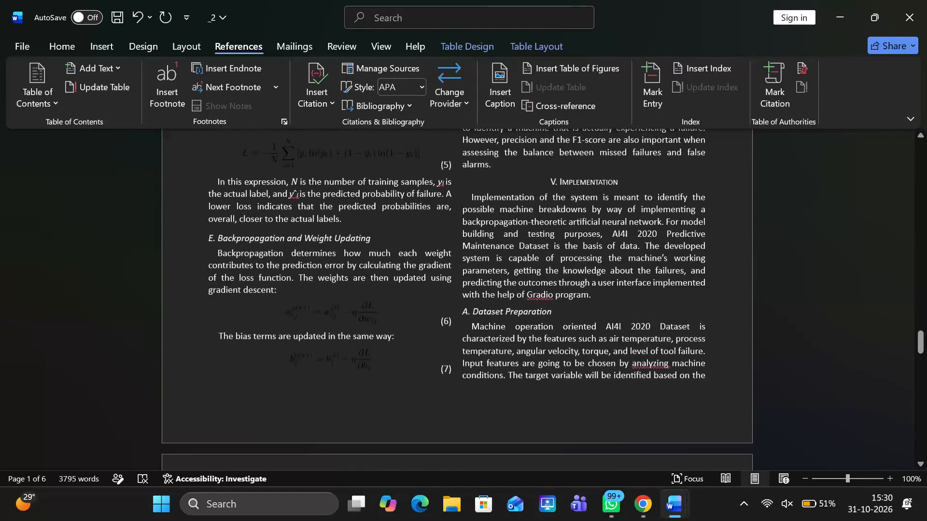
scroll(455, 333, up, 5)
scroll(455, 333, down, 1)
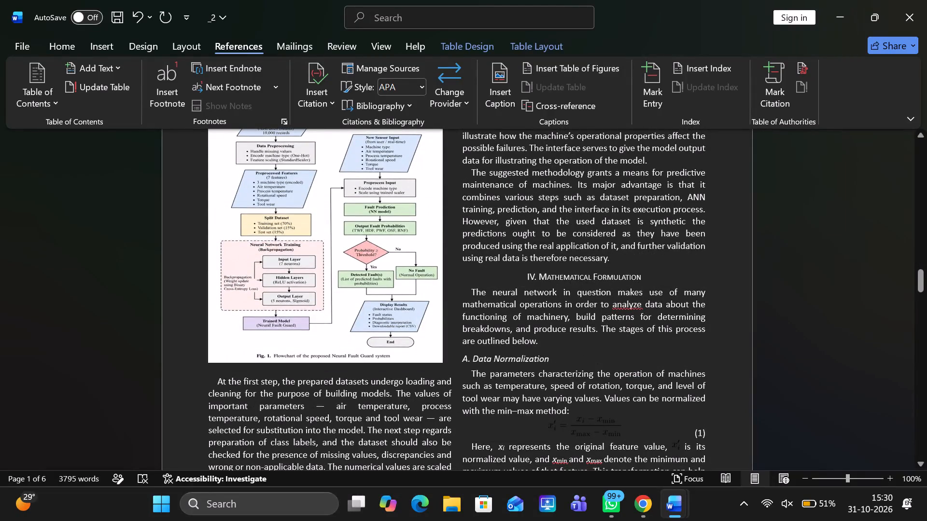
scroll(339, 329, up, 20)
scroll(339, 329, up, 19)
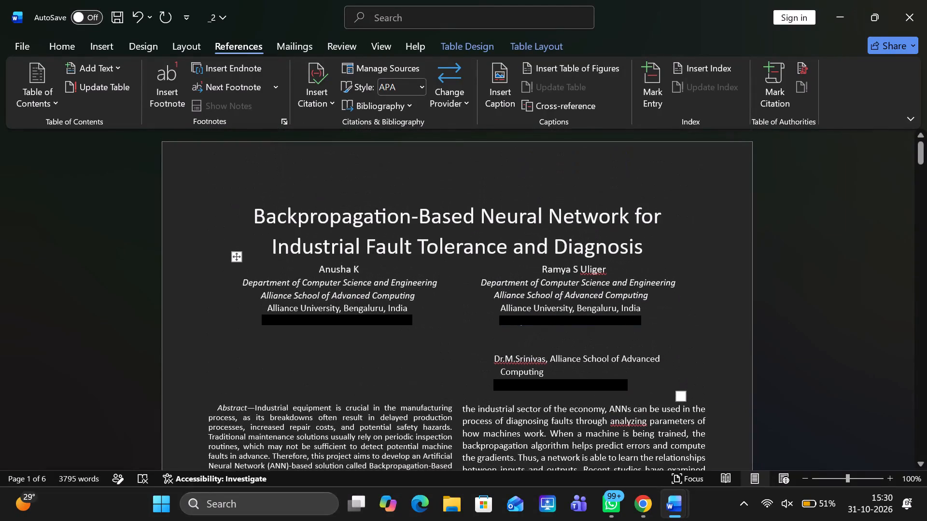
click(729, 428)
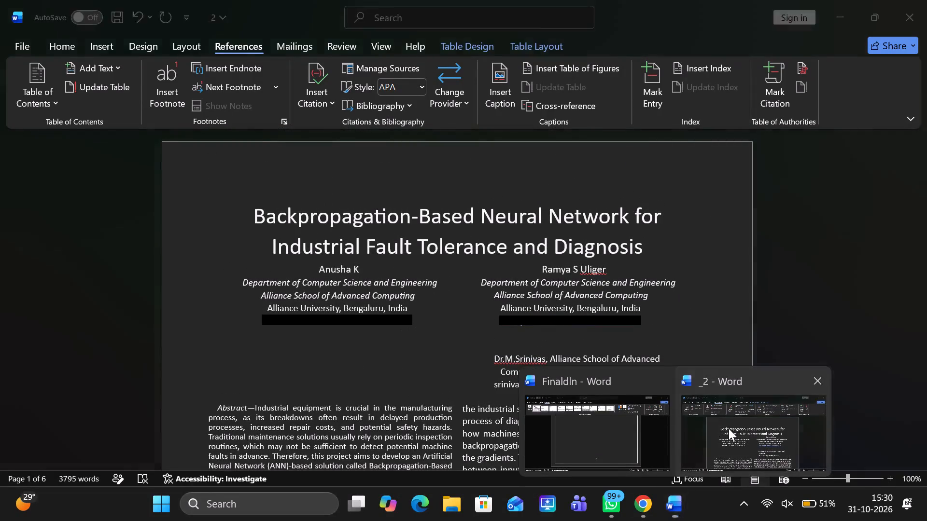
scroll(520, 382, down, 2)
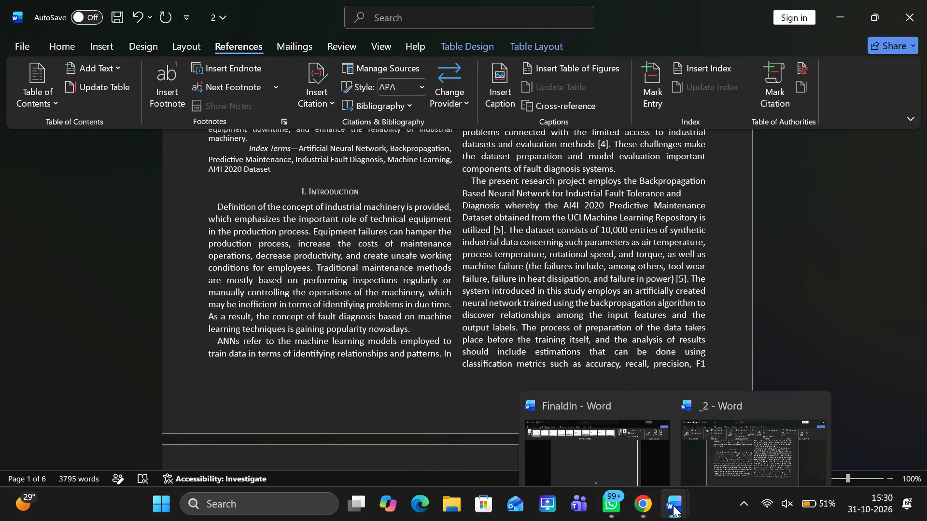
In the FinaldIn report's Contents page, move page number 26 up onto the Results and Conclusion line, aligned with the other page numbers.
click(580, 442)
scroll(580, 442, up, 20)
scroll(580, 442, up, 8)
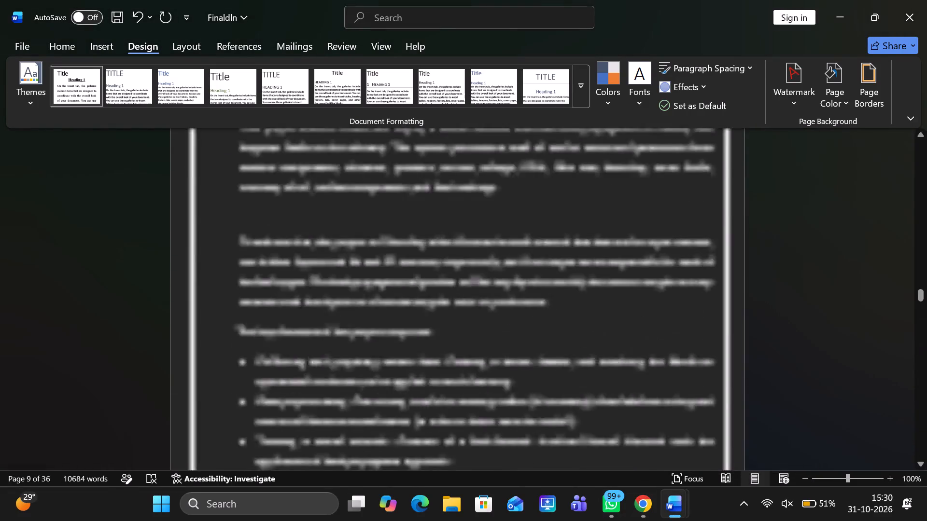
scroll(580, 442, up, 5)
scroll(580, 442, down, 4)
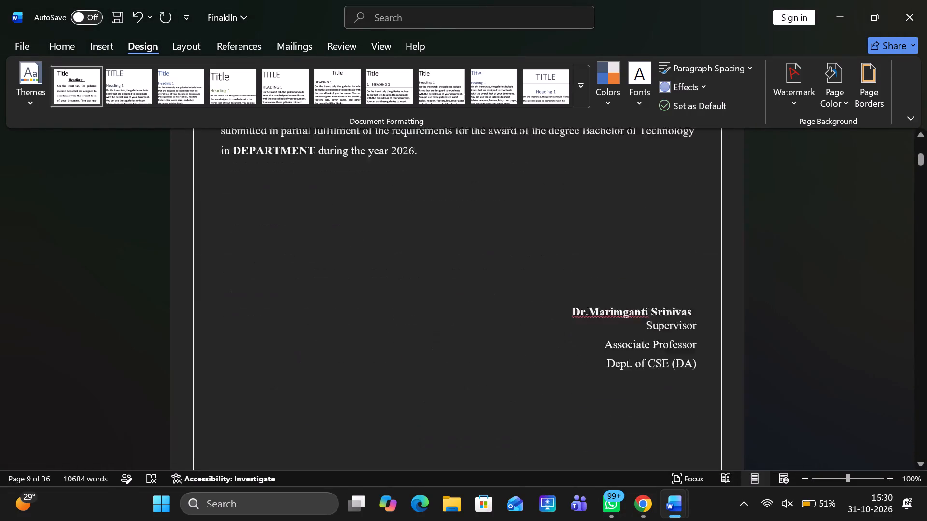
scroll(580, 442, down, 4)
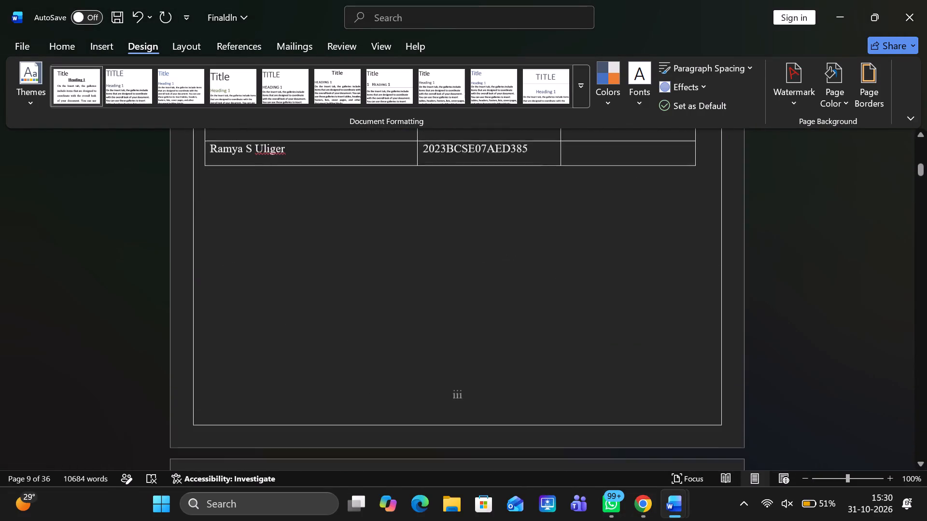
scroll(580, 442, down, 4)
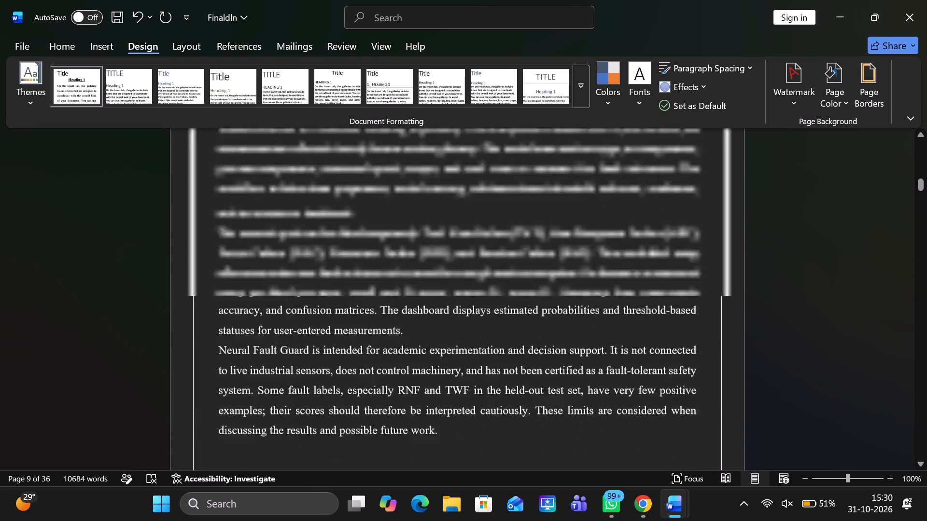
scroll(580, 442, down, 2)
scroll(580, 442, up, 4)
scroll(580, 442, down, 11)
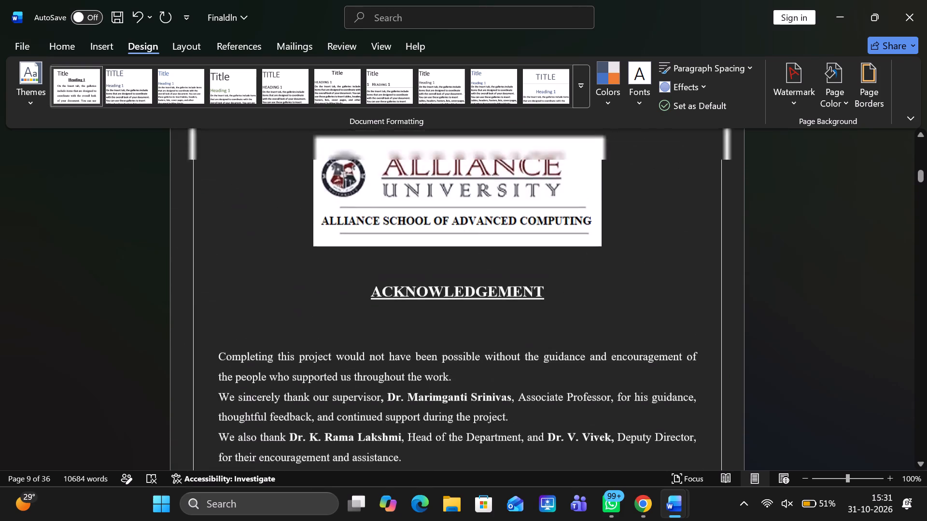
scroll(580, 442, down, 13)
scroll(580, 442, up, 1)
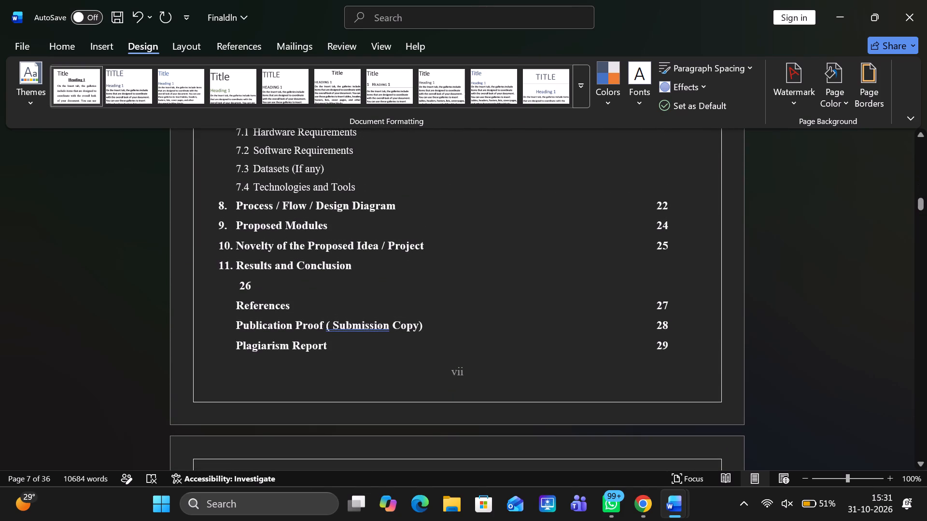
click(237, 288)
key(Right)
key(BackSpace)
key(BackSpace)
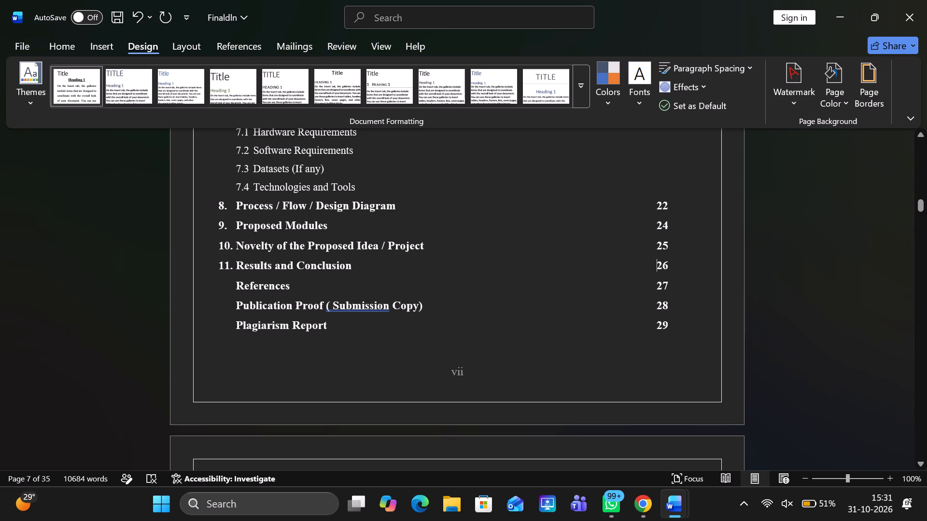
Delete the PLAGIARISM REPORT heading from the report's last page.
scroll(449, 317, down, 8)
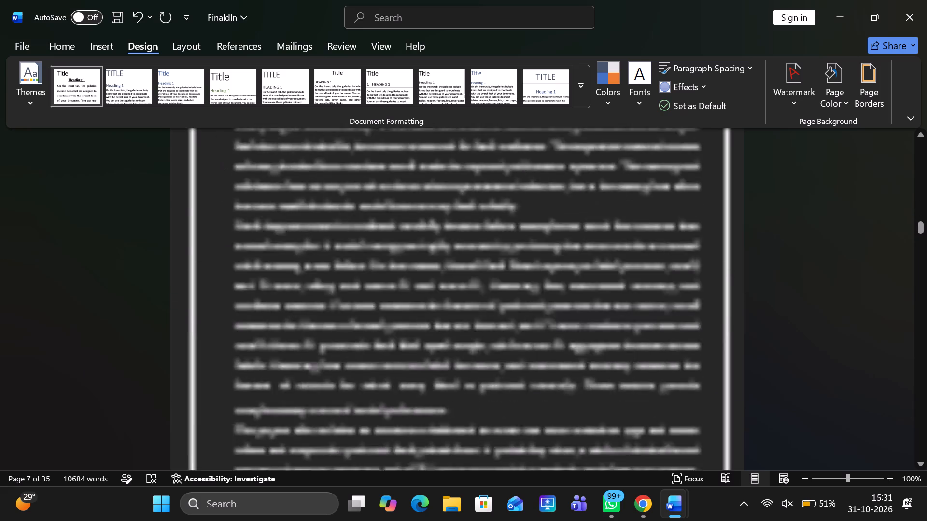
scroll(449, 317, down, 20)
scroll(449, 317, down, 1)
scroll(449, 317, up, 2)
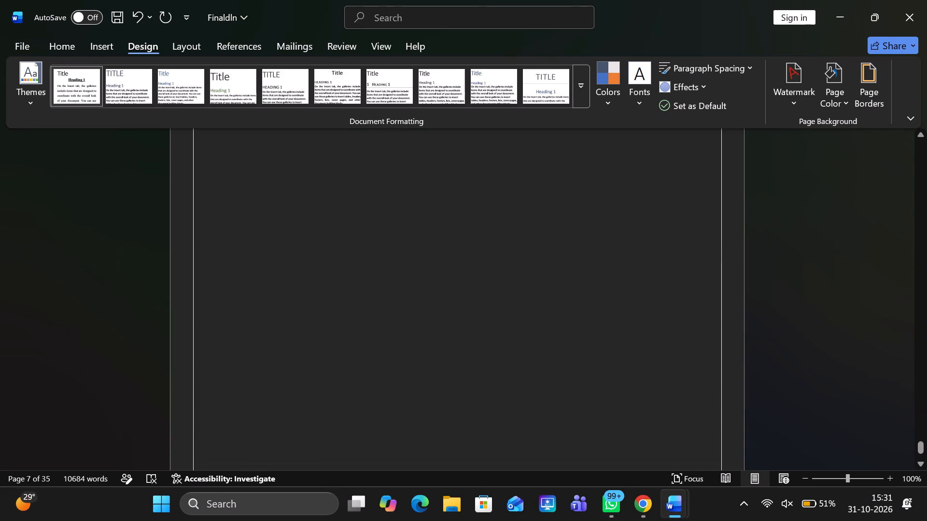
scroll(449, 317, up, 3)
scroll(527, 295, down, 2)
triple_click(554, 278)
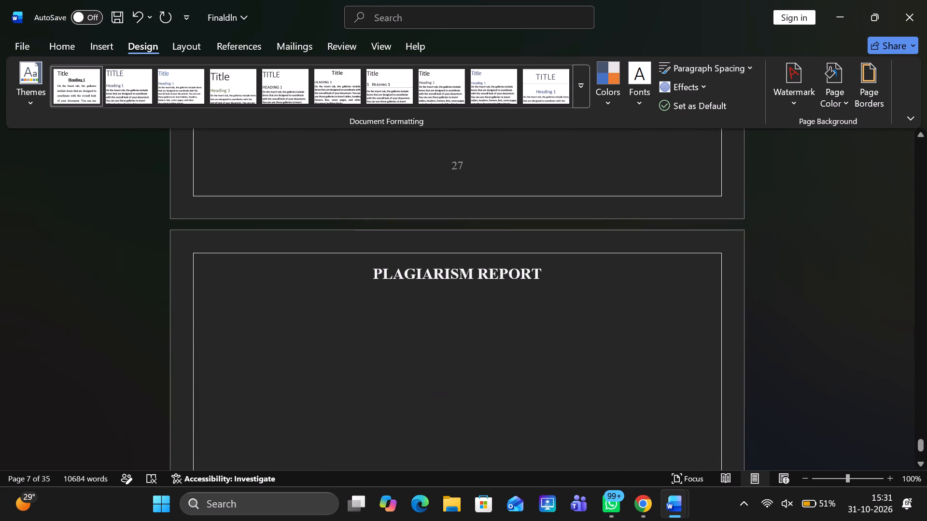
click(554, 278)
key(BackSpace)
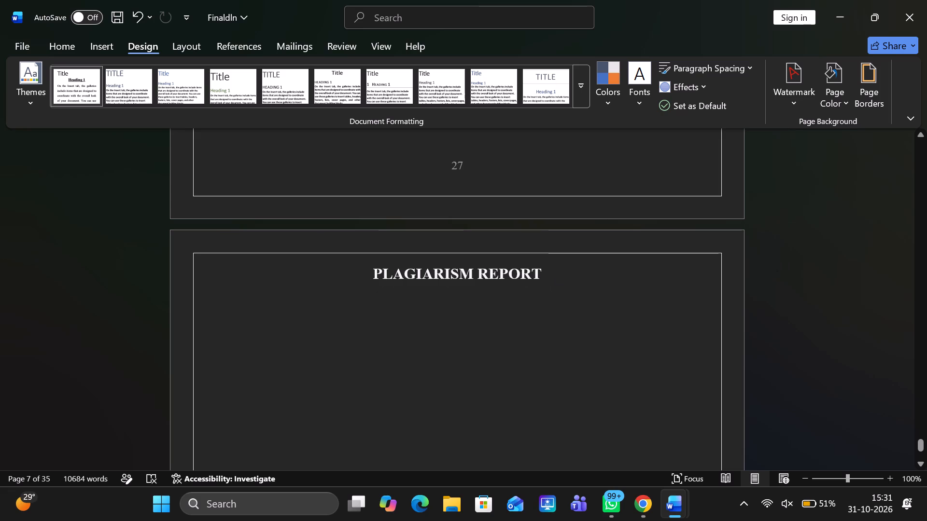
triple_click(554, 278)
key(BackSpace)
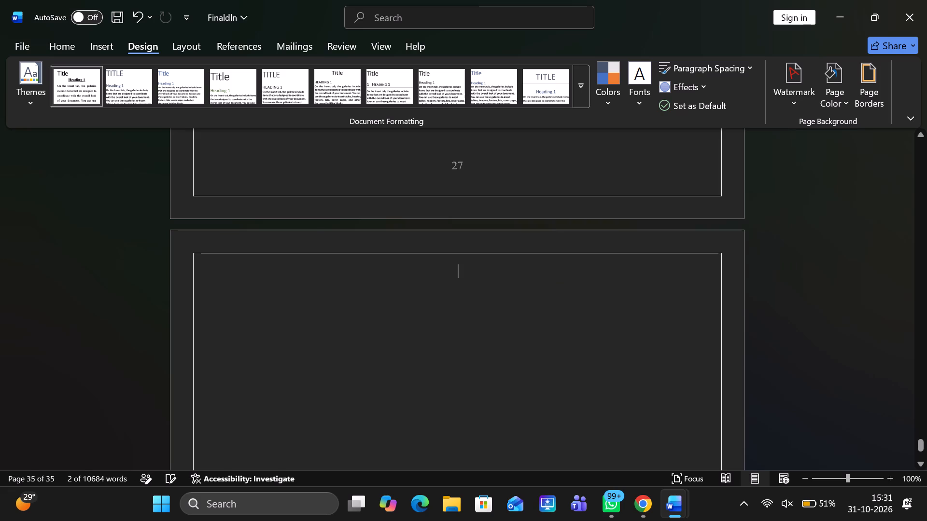
Review the report's front matter, from the title page through the declaration, acknowledgement, abstract and Contents, plus the start of the introduction.
scroll(554, 278, up, 20)
scroll(554, 278, up, 12)
scroll(554, 278, up, 20)
scroll(554, 278, up, 14)
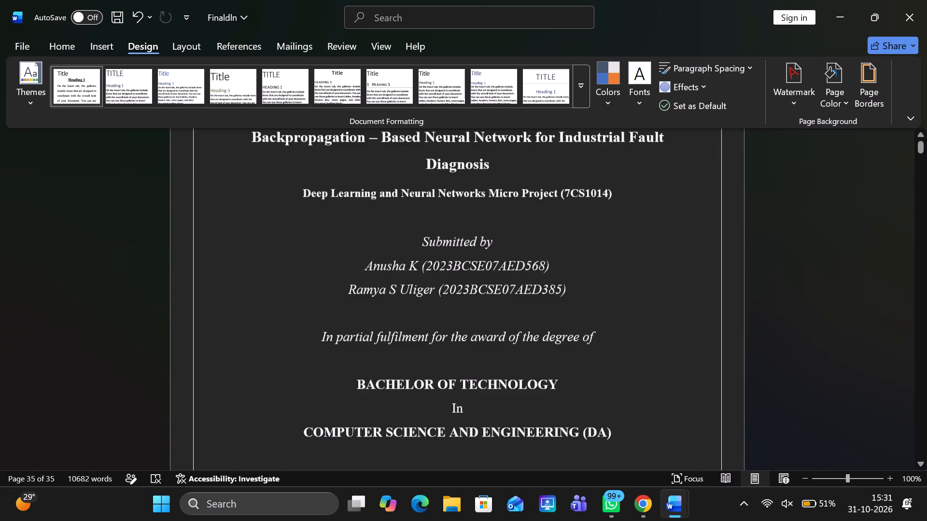
scroll(554, 278, down, 9)
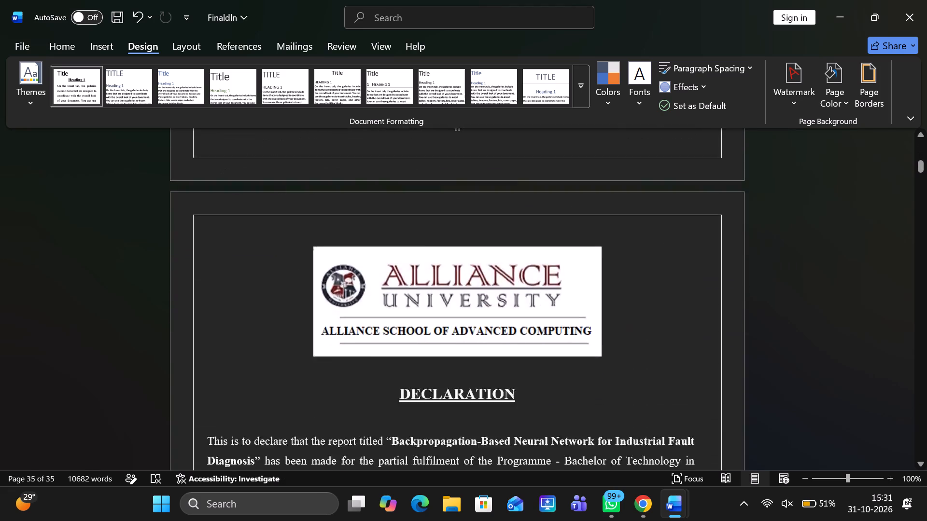
scroll(554, 278, down, 7)
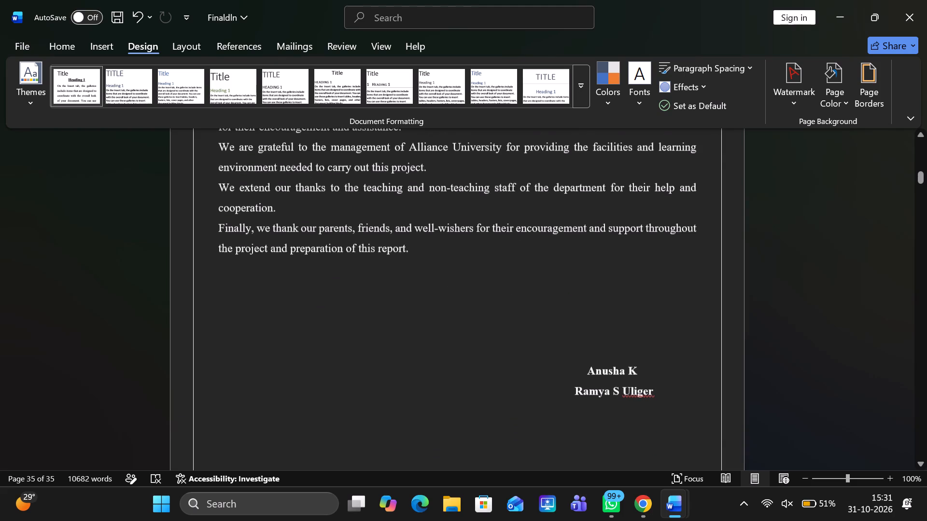
scroll(554, 278, down, 15)
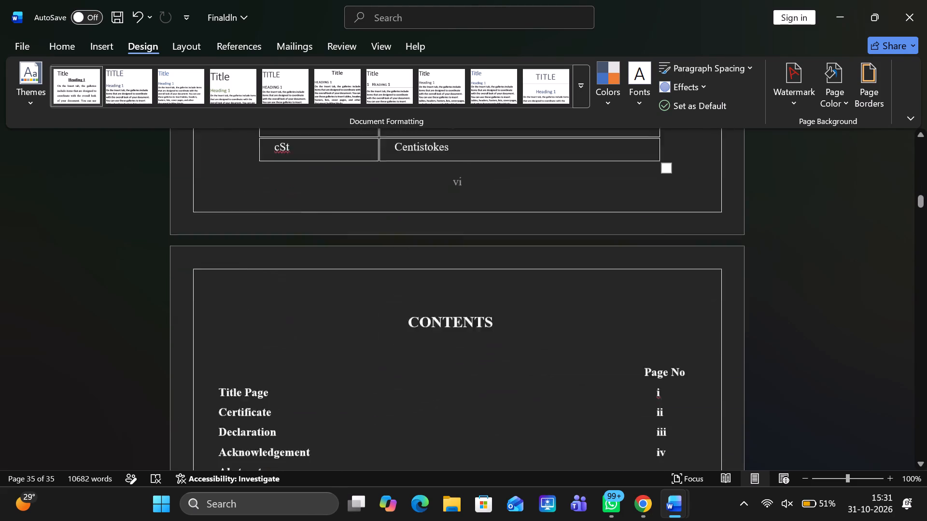
scroll(499, 370, down, 2)
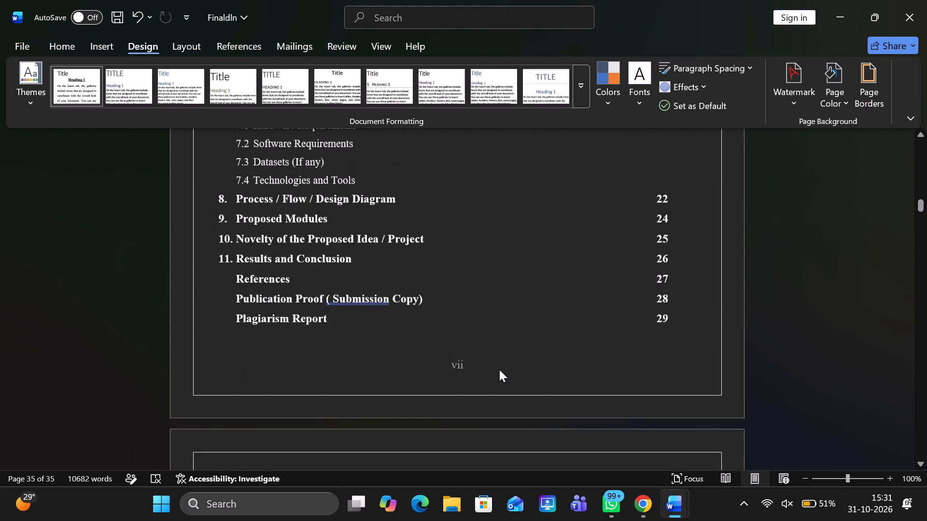
scroll(499, 370, up, 1)
scroll(499, 370, down, 6)
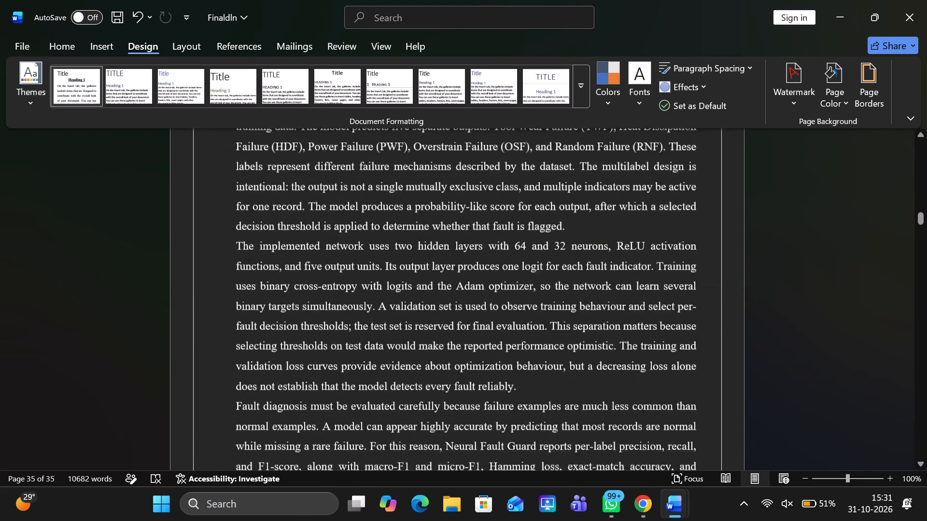
scroll(499, 370, up, 8)
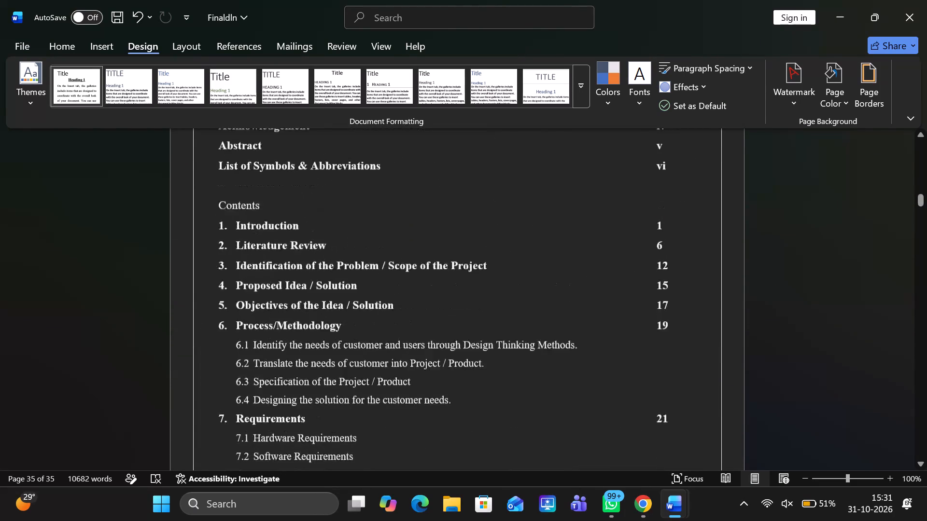
scroll(499, 370, up, 11)
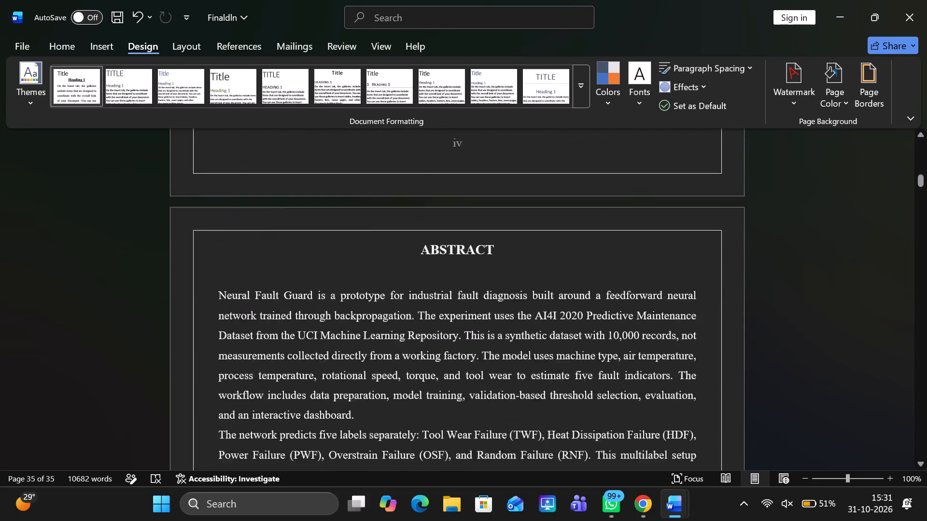
Skim the FinaldIn report again, covering the literature survey, the title page and the start of the following page.
scroll(499, 370, down, 9)
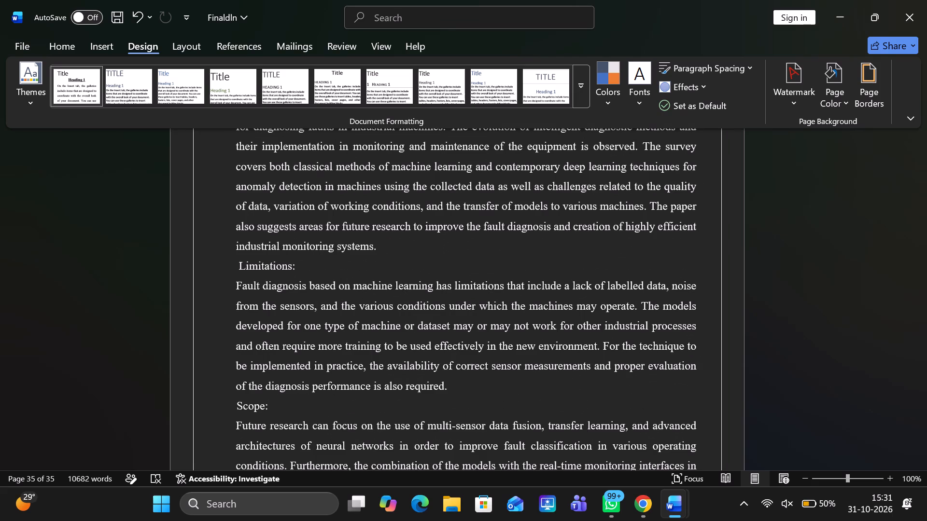
scroll(499, 370, up, 20)
scroll(499, 370, up, 16)
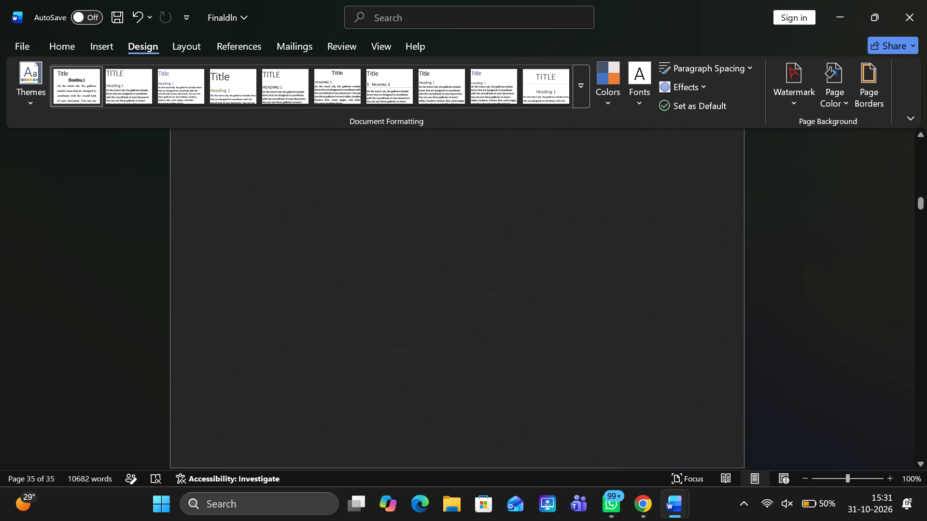
scroll(499, 370, down, 2)
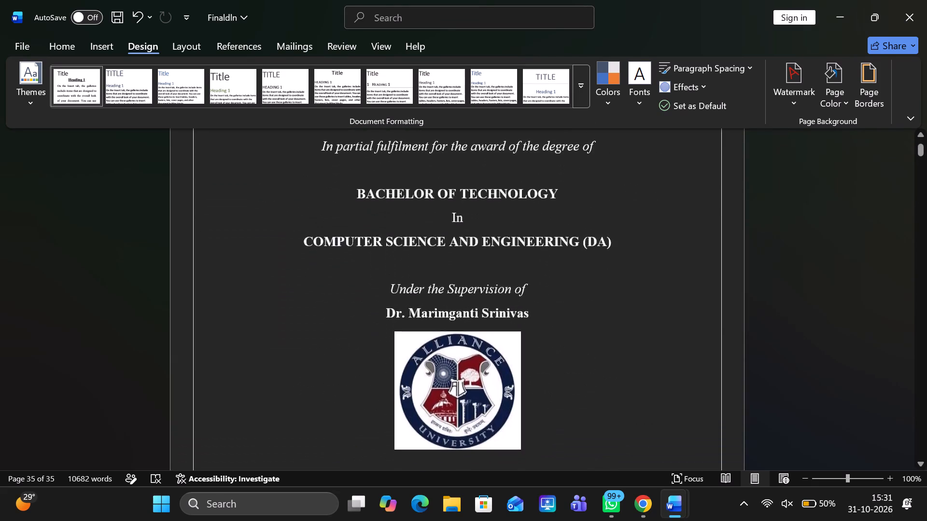
scroll(499, 370, down, 1)
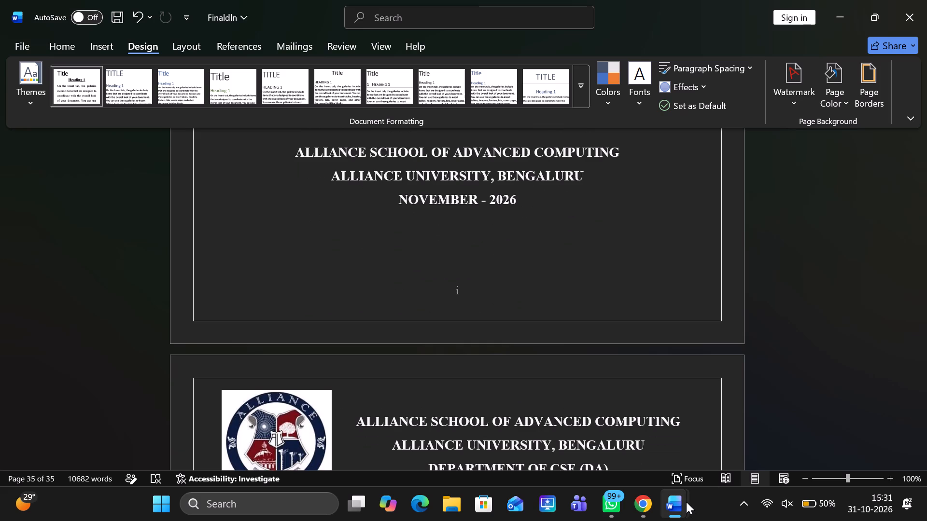
click(617, 447)
click(737, 422)
scroll(557, 234, up, 7)
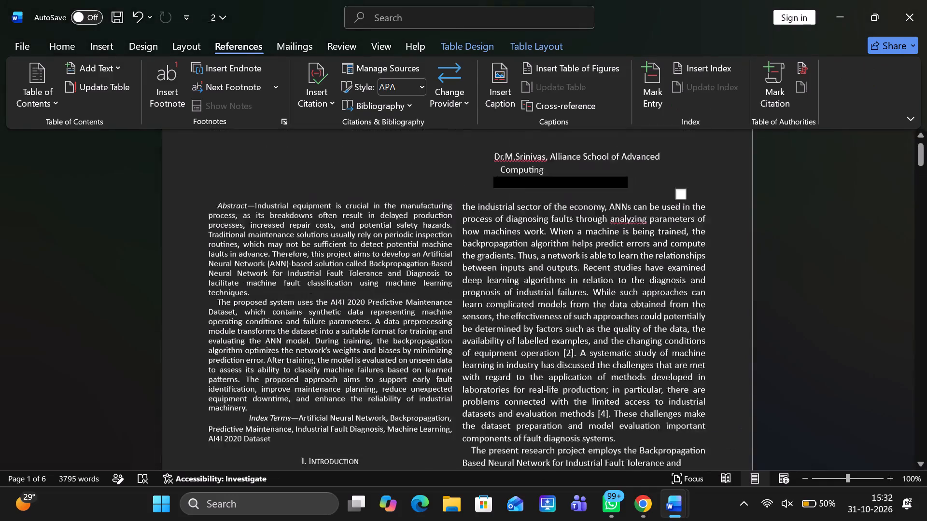
scroll(557, 234, up, 13)
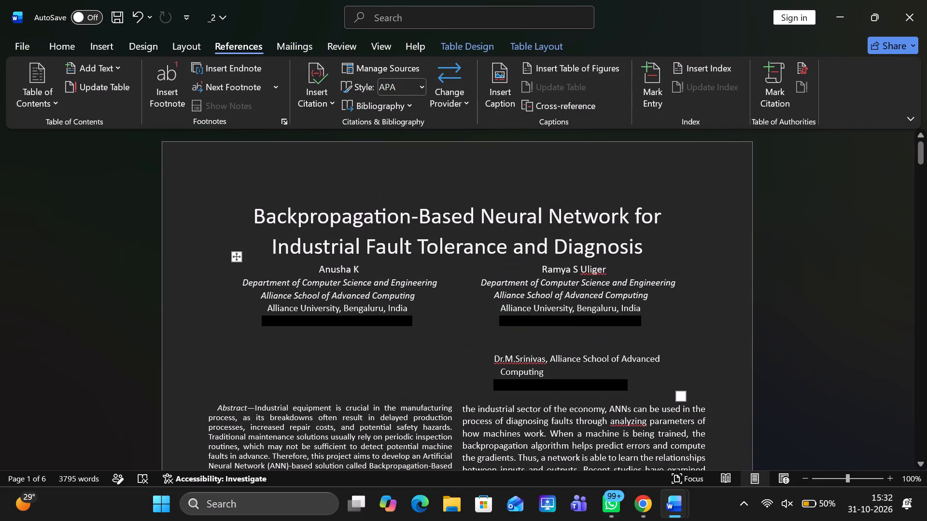
click(420, 356)
drag(319, 267, 632, 371)
key(ctrl+c)
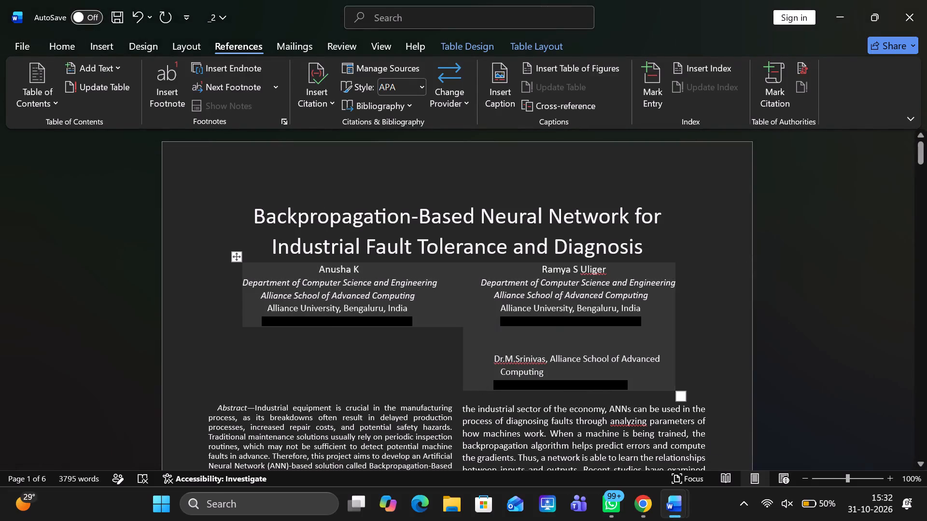
drag(495, 360, 593, 358)
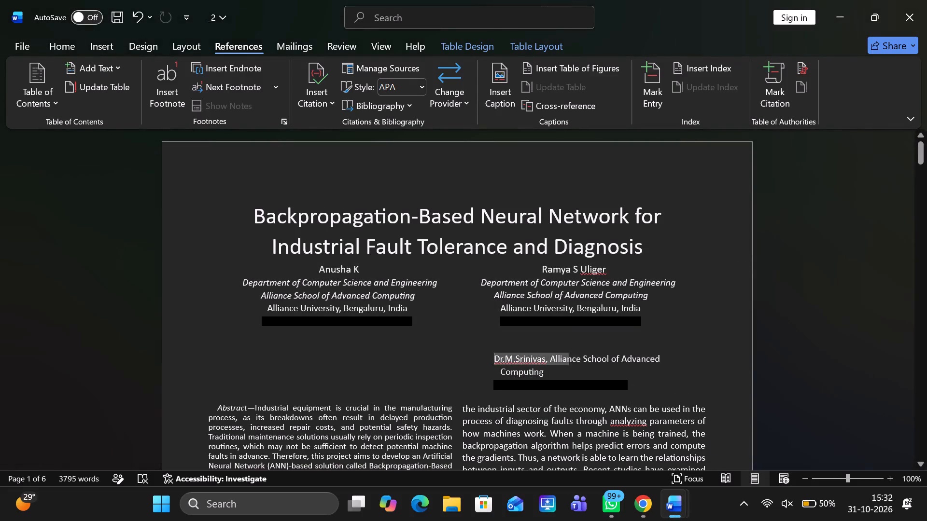
drag(593, 358, 543, 357)
drag(543, 357, 545, 357)
key(ctrl+c)
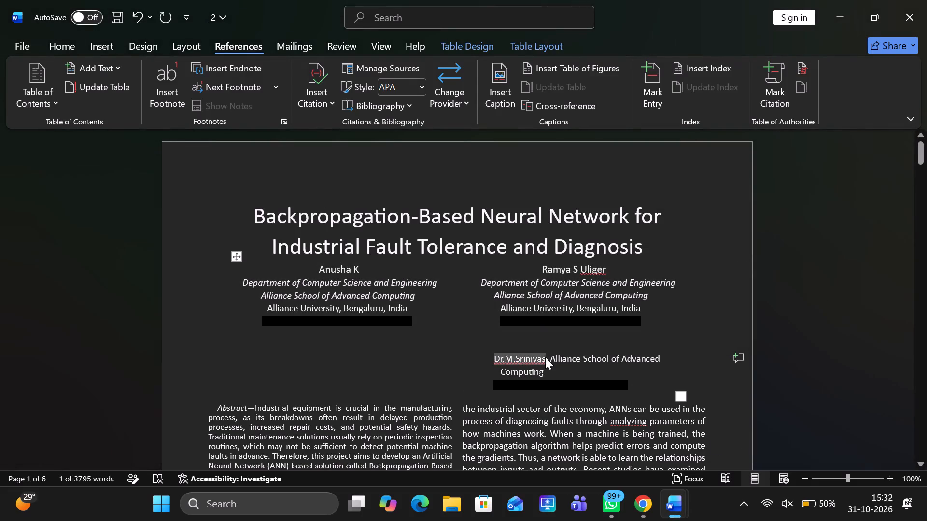
click(295, 344)
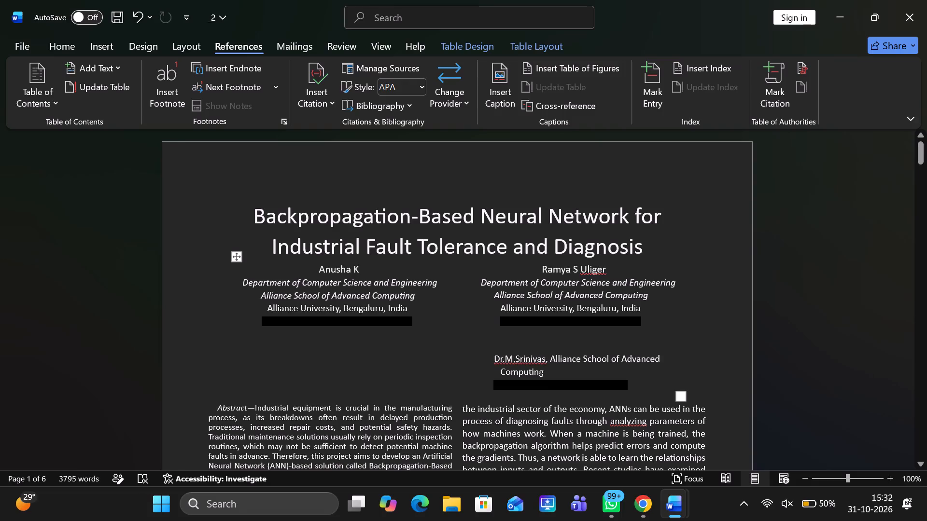
click(425, 319)
key(Return)
key(Return)
key(Return)
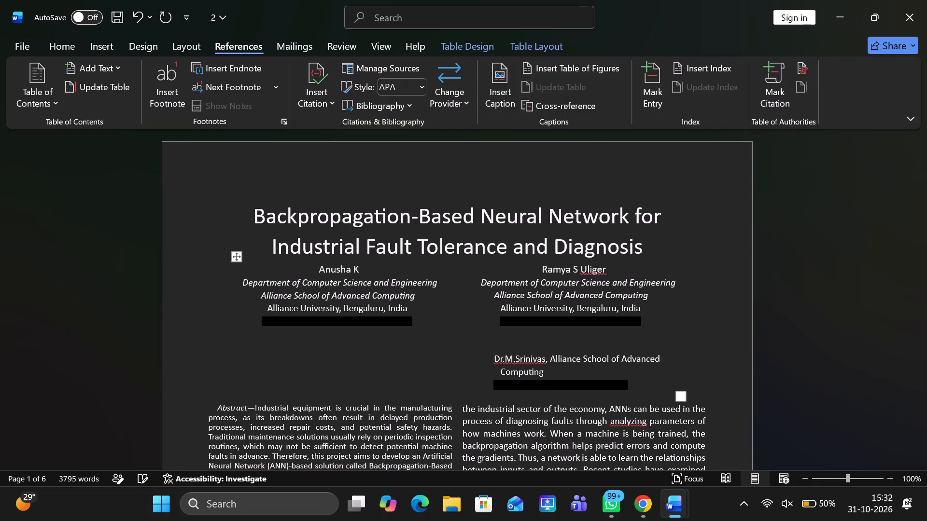
key(ctrl+v)
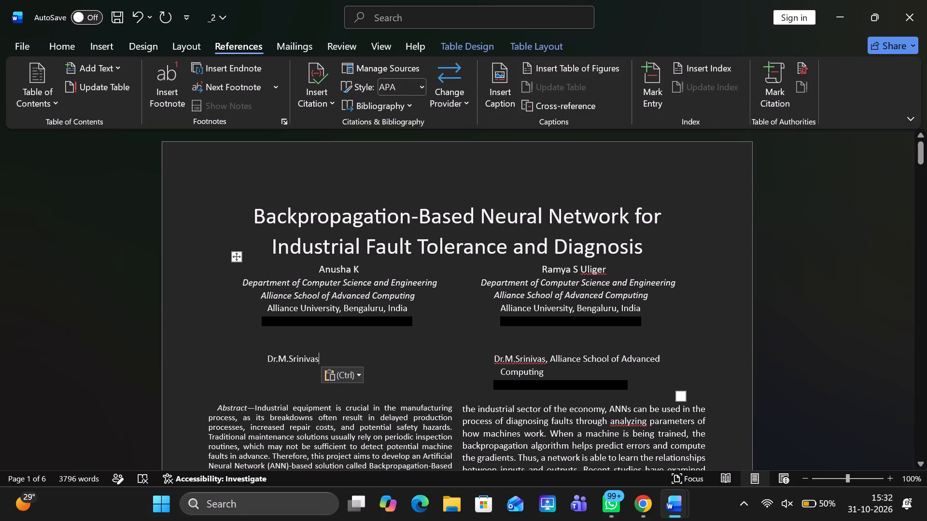
Start a line reading "Department of" under the copied supervisor's name, with its indent removed.
key(Return)
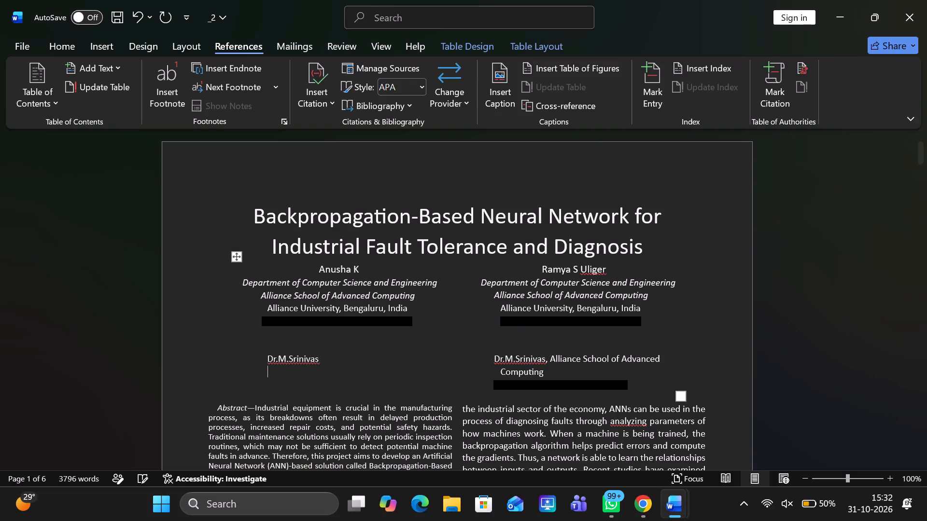
text(De)
text(partn)
key(BackSpace)
text(ment)
click(265, 372)
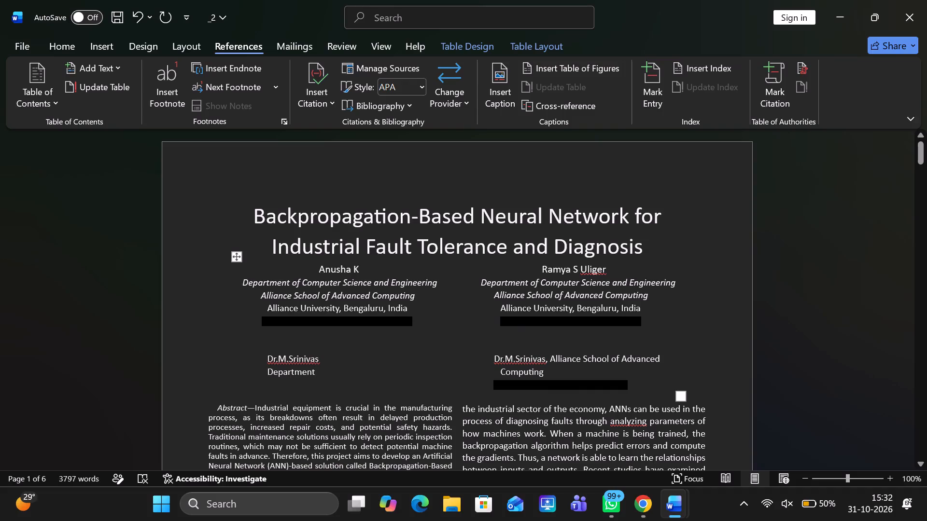
key(BackSpace)
key(BackSpace)
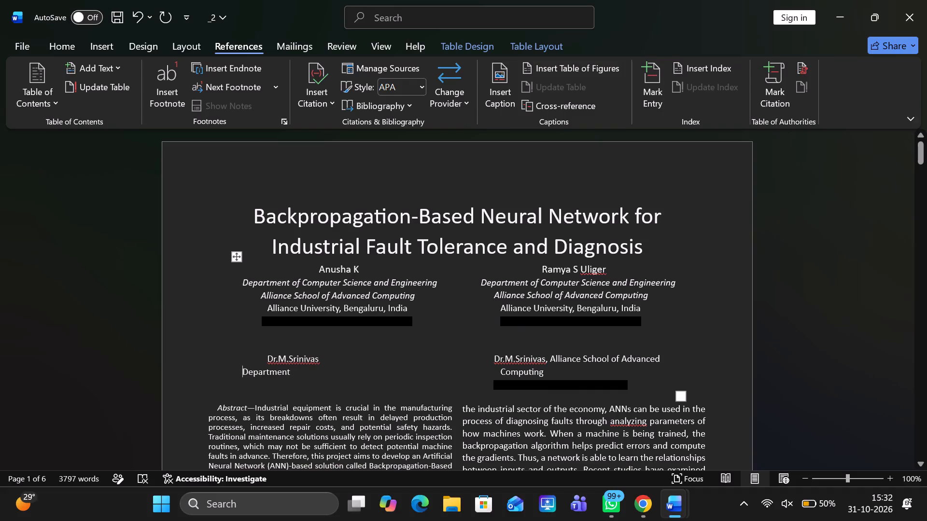
click(297, 371)
key(space)
text(of)
key(space)
Complete the supervisor's department line with "Computer Science and Engineering" copied from the first author's affiliation.
scroll(307, 278, down, 1)
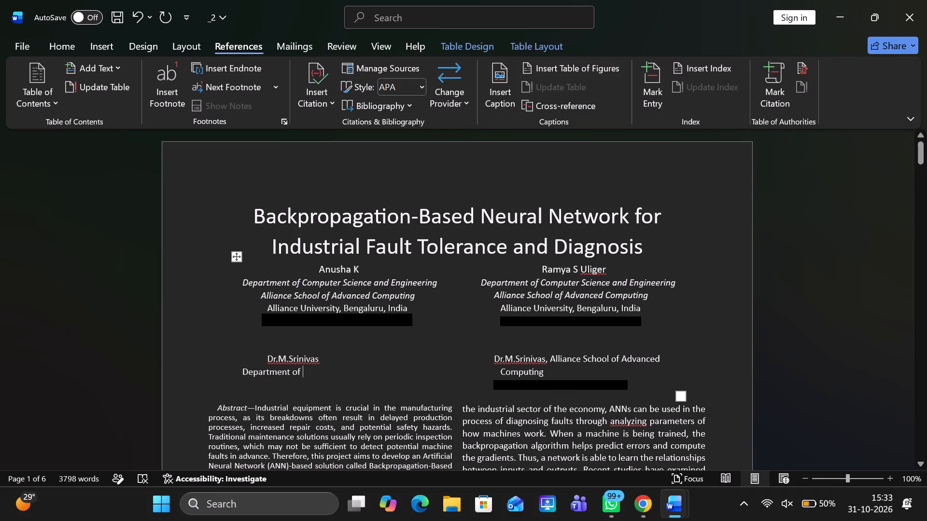
scroll(302, 282, down, 1)
drag(302, 282, 424, 280)
key(ctrl+c)
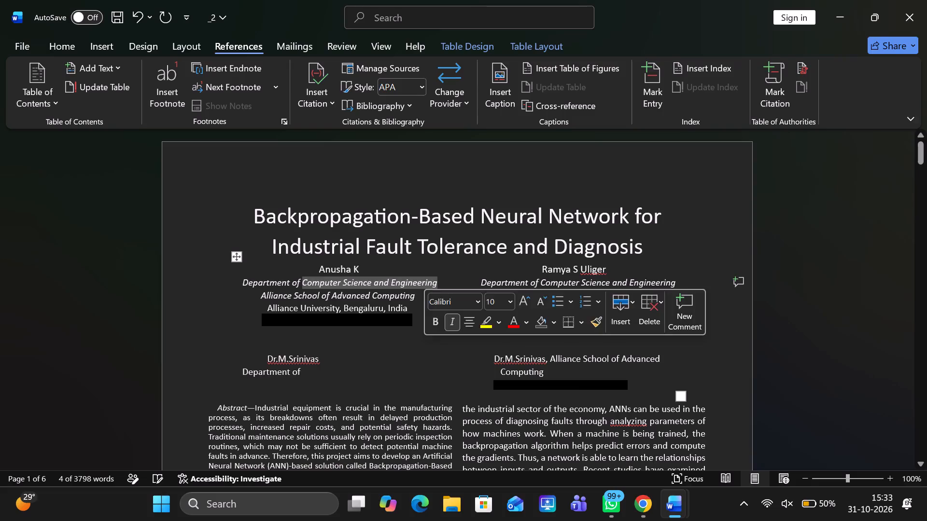
click(314, 370)
key(ctrl+v)
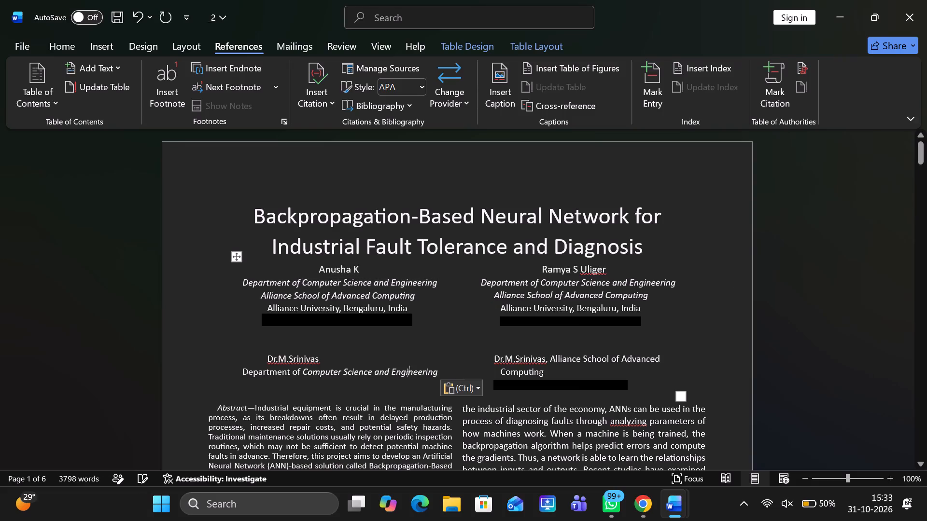
Italicize the words "Department of" in the supervisor's new department line.
drag(243, 372, 293, 371)
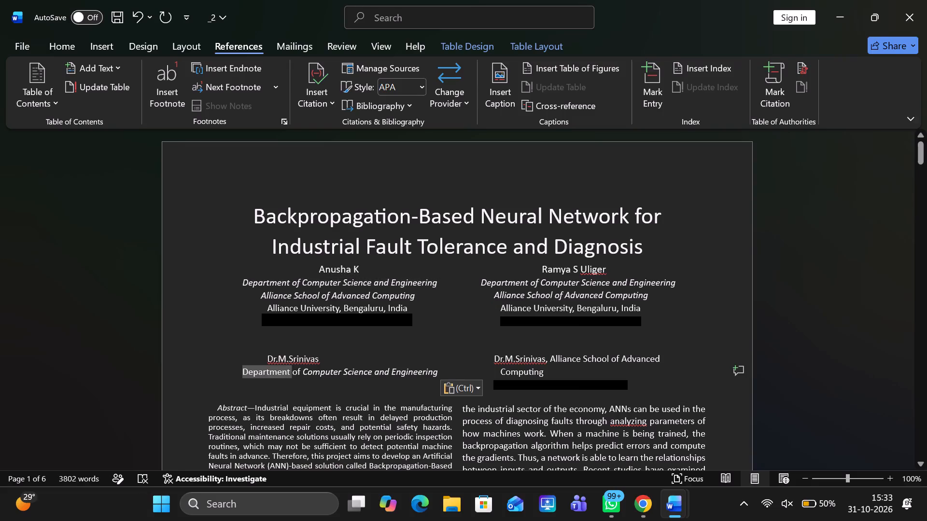
drag(293, 371, 300, 370)
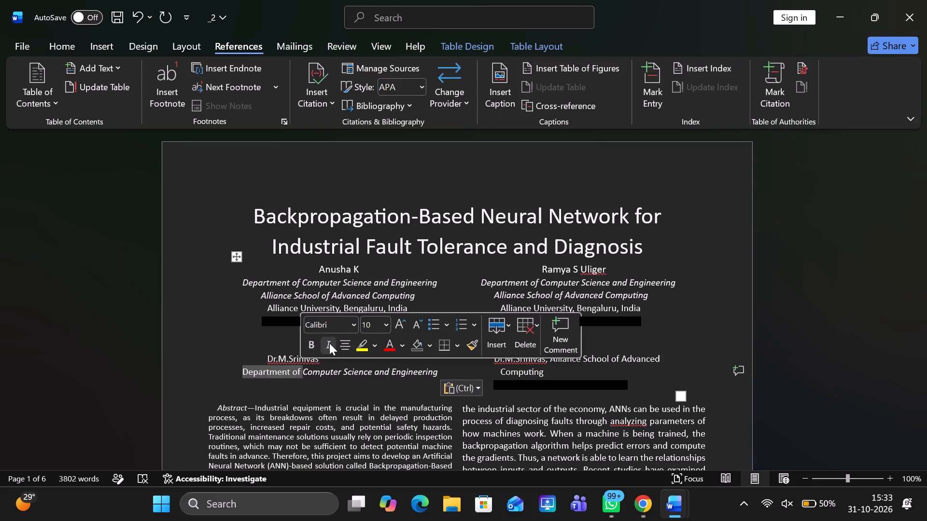
click(329, 343)
click(322, 382)
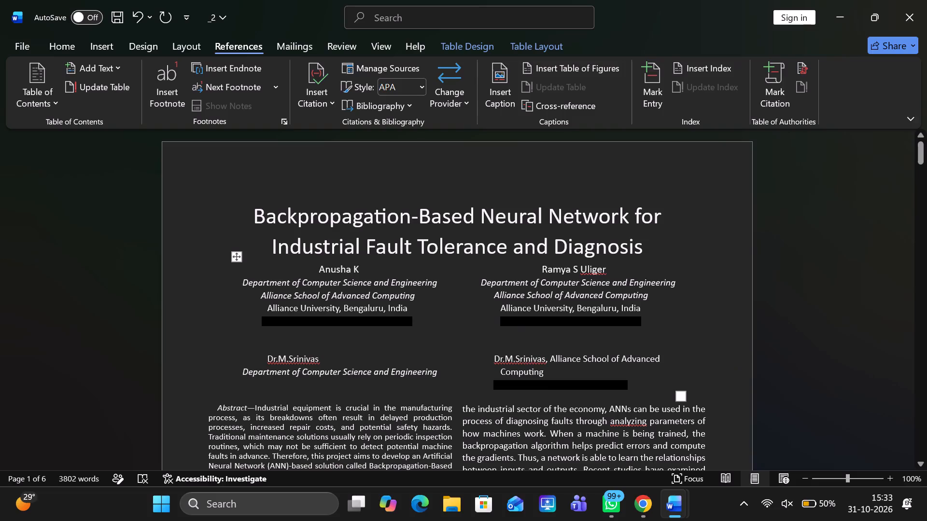
Copy the first author's "Alliance School of Advanced Computing" and "Alliance University, Bengaluru, India" lines to below the supervisor's new department line.
scroll(262, 297, down, 1)
drag(259, 295, 401, 302)
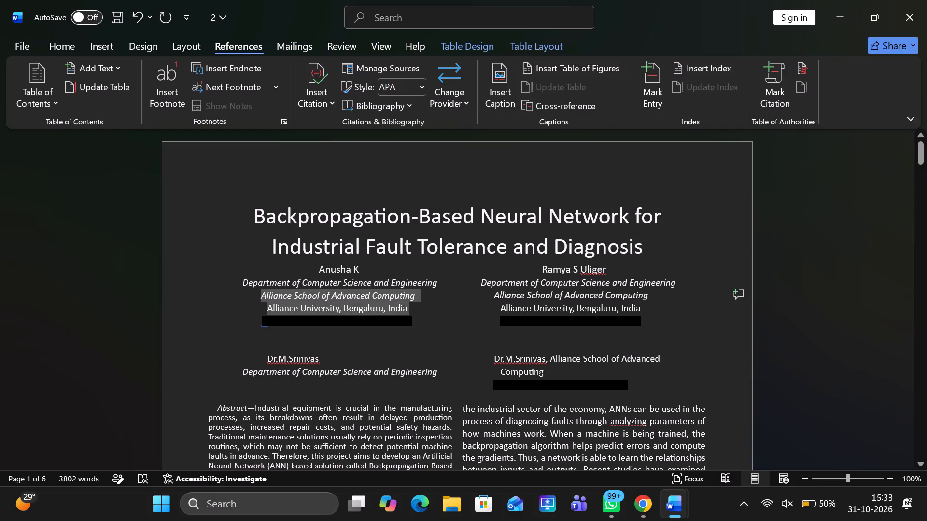
drag(401, 302, 407, 303)
key(ctrl+c)
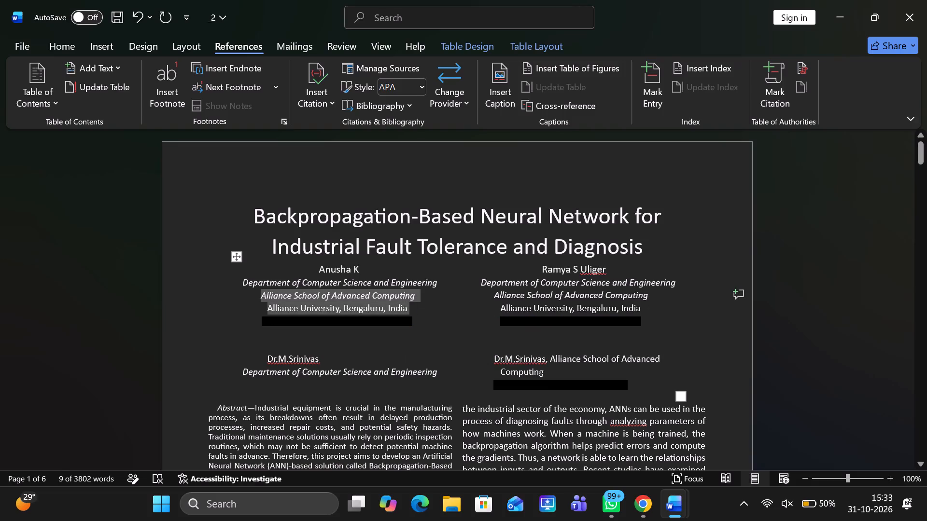
click(441, 372)
key(Return)
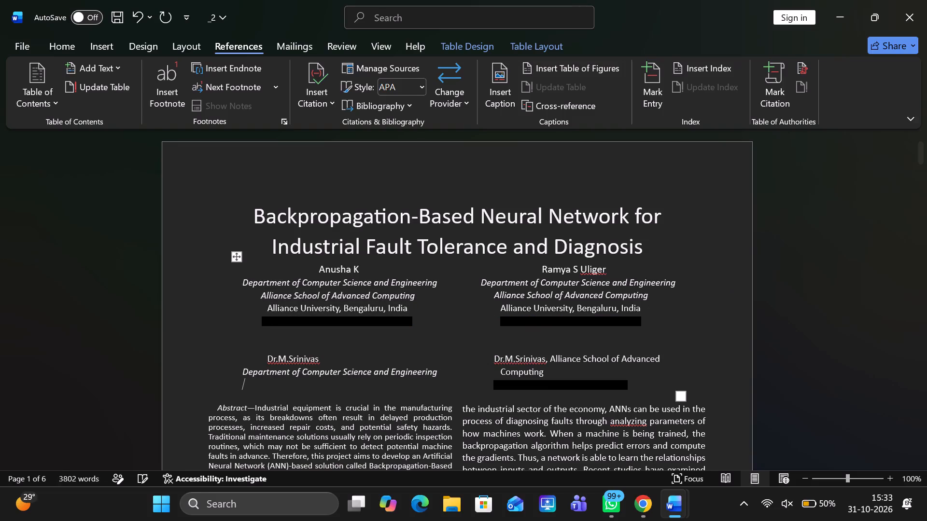
key(ctrl+v)
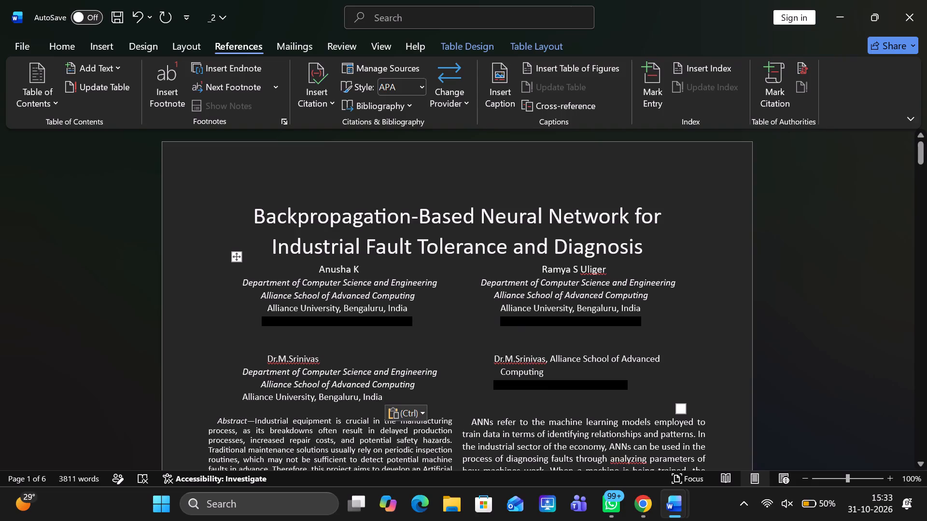
Indent the supervisor's "Alliance University, Bengaluru, India" line with five spaces.
click(243, 392)
key(space)
key(space)
key(space)
key(space)
key(space)
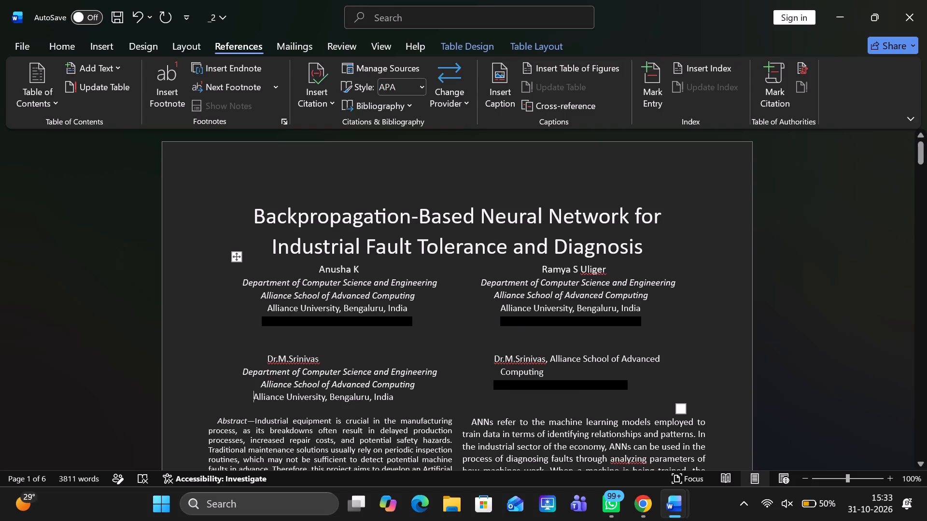
Copy the whole author block, including both authors' and the supervisor's entries.
drag(322, 269, 562, 383)
key(ctrl+c)
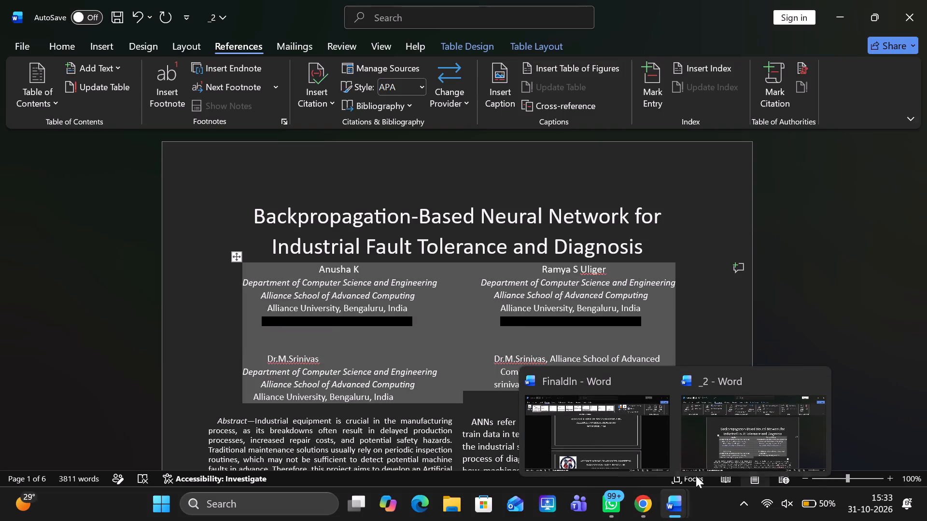
Switch to Chrome, search for "overleaf" in a new tab and open the Overleaf, Online LaTeX Editor site.
click(643, 515)
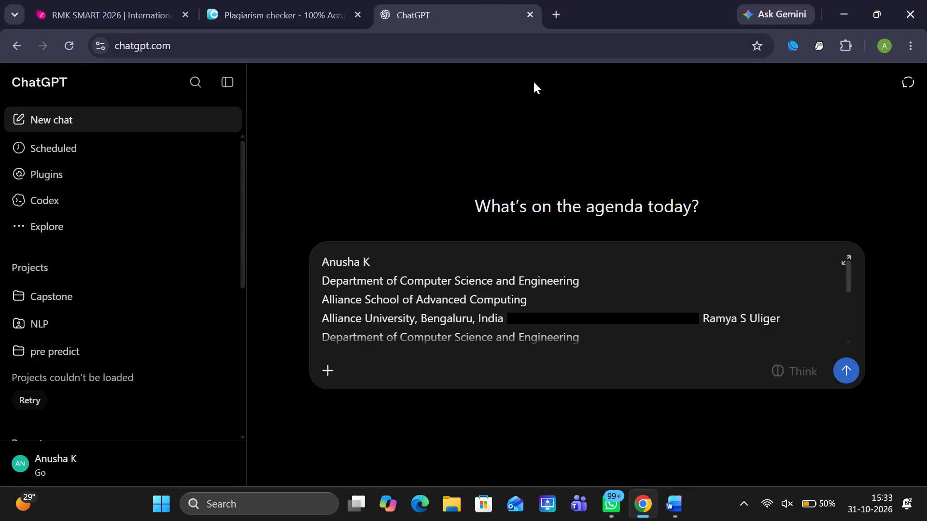
click(554, 15)
text(overleaf)
key(Return)
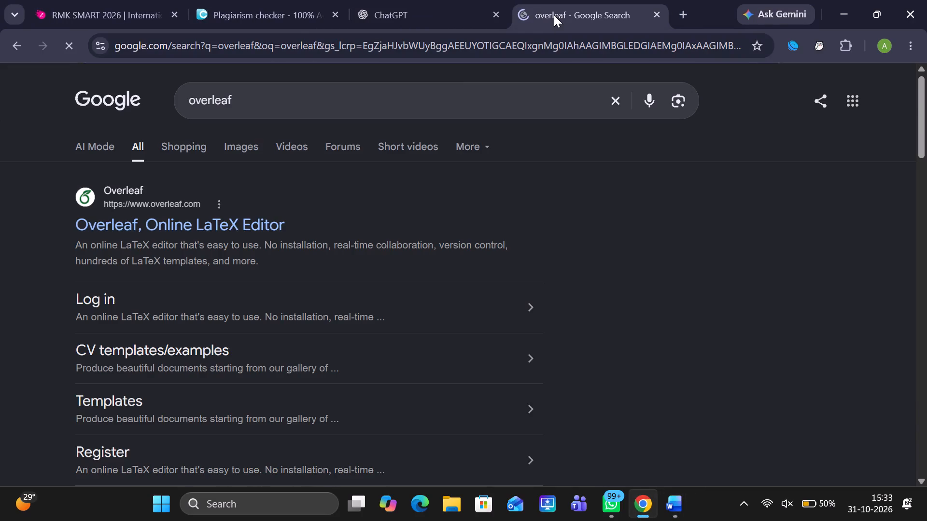
click(205, 226)
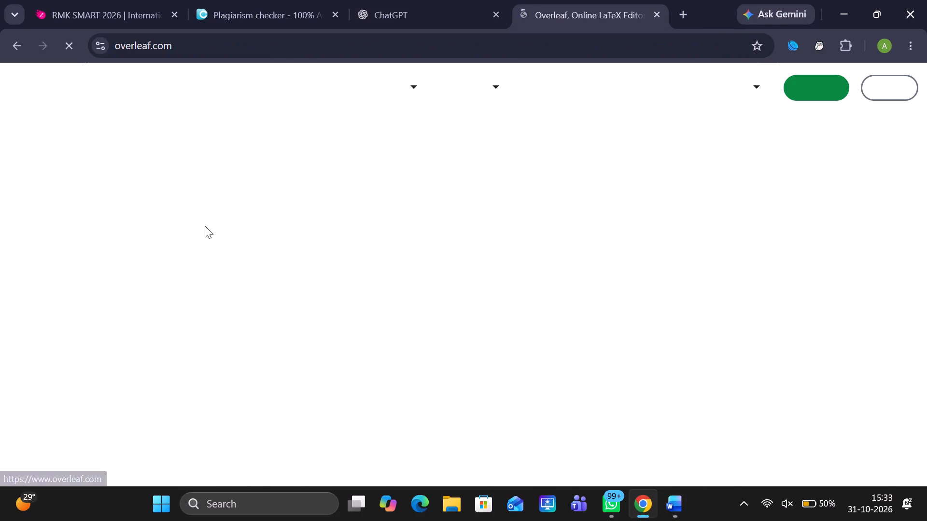
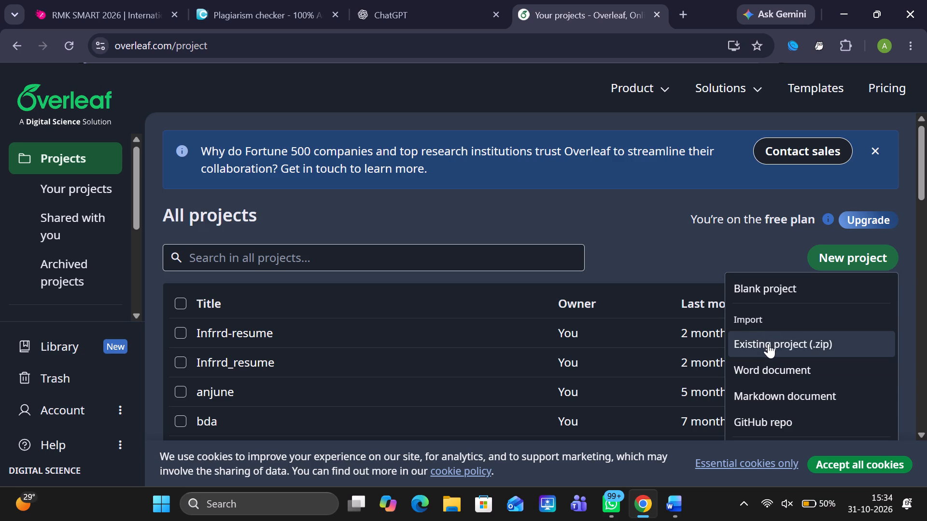
Start a new project by importing a Word document and open the .docx file selection.
click(768, 358)
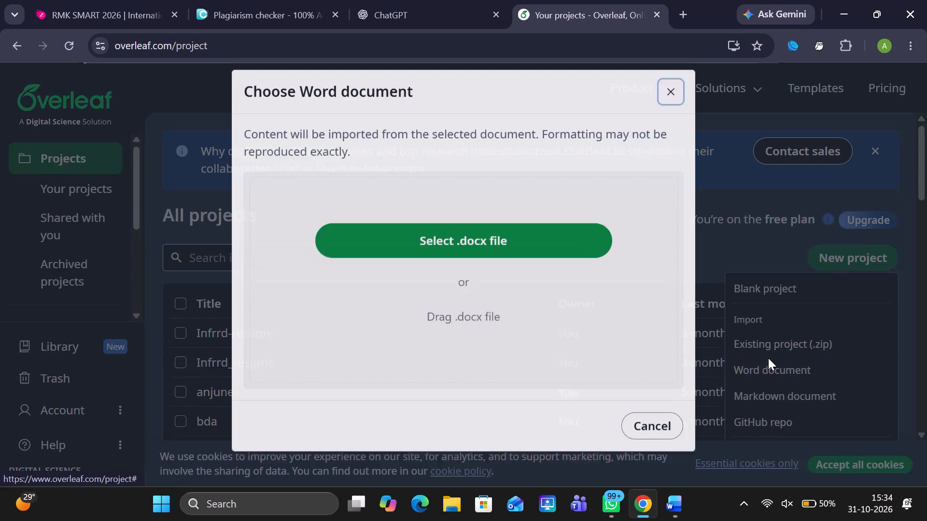
click(540, 252)
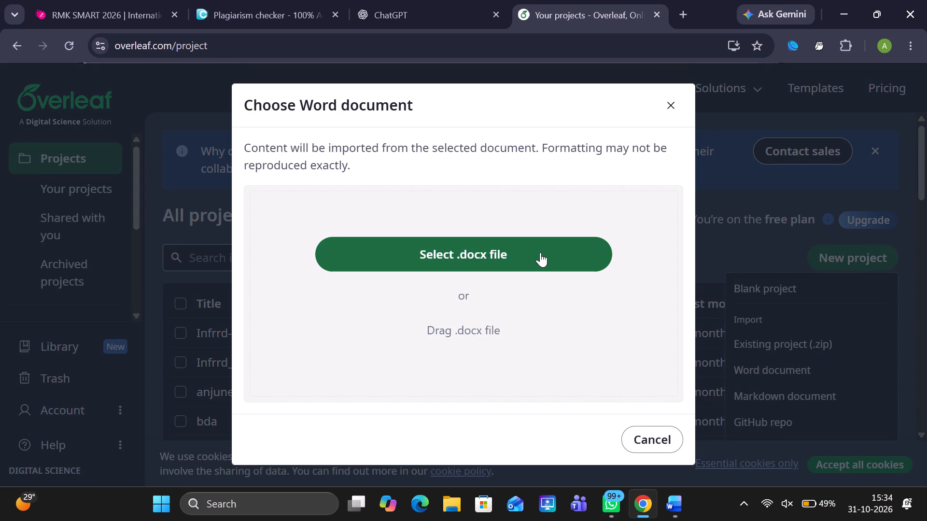
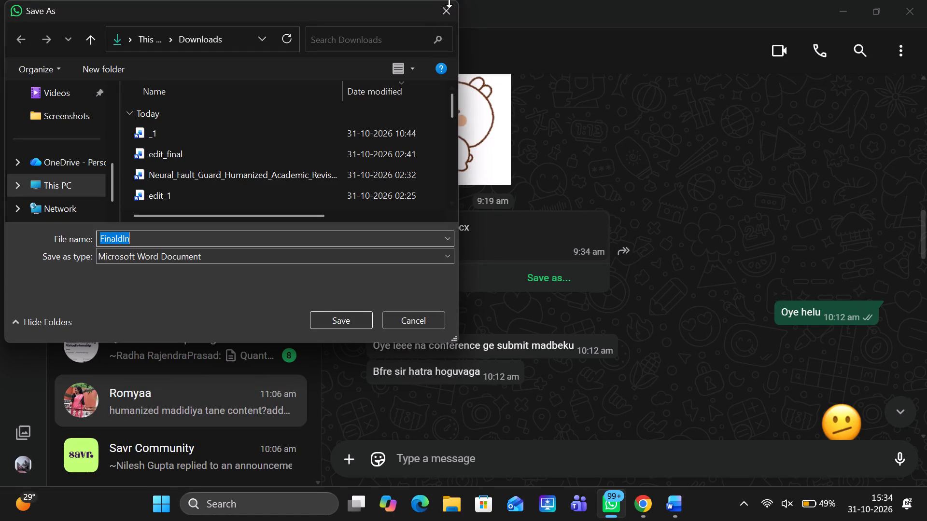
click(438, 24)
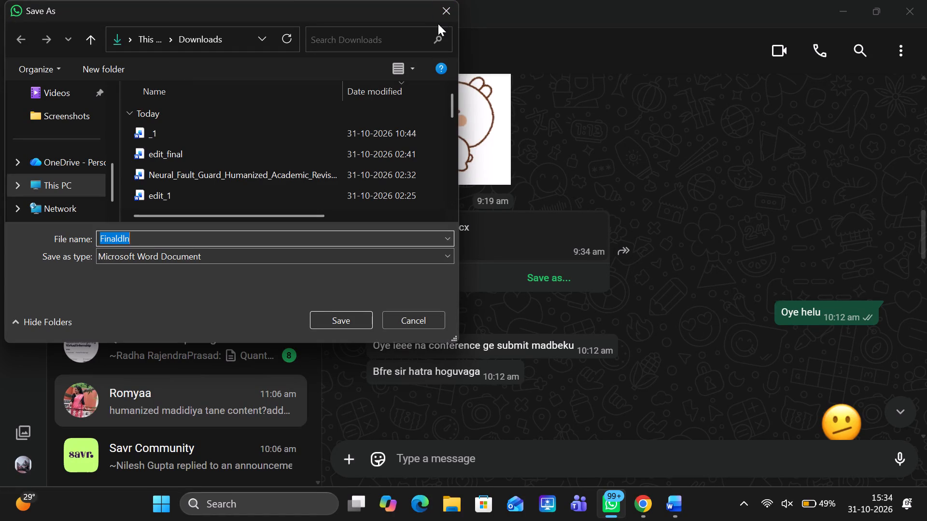
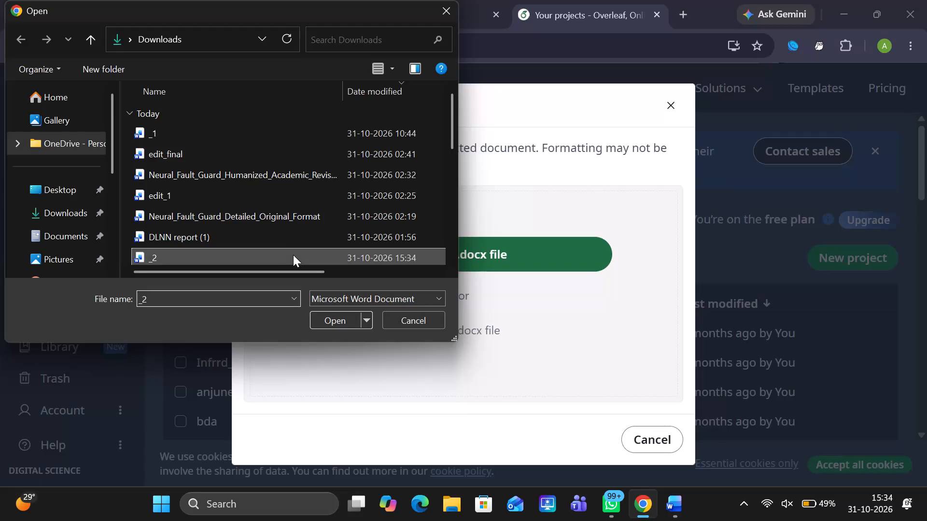
Import the _2 Word document as a new Overleaf project and dismiss the conversion notice.
click(346, 316)
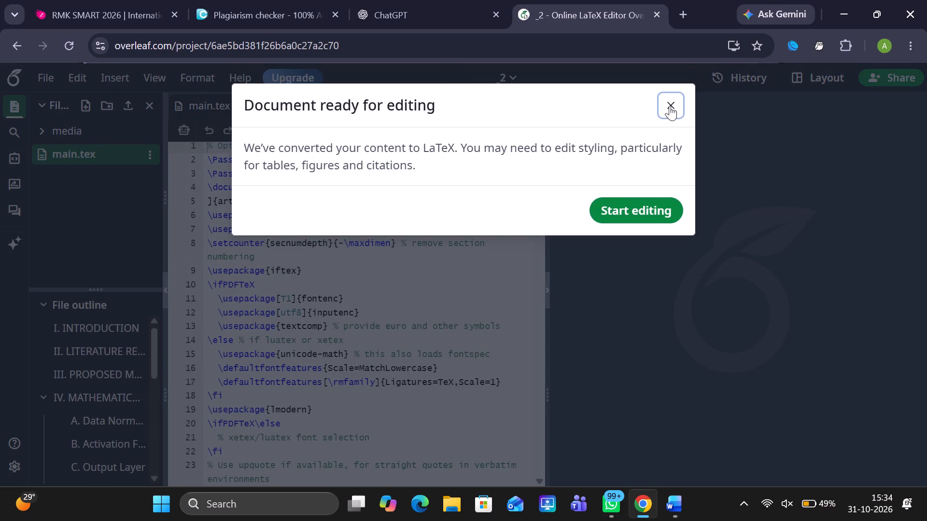
click(670, 106)
scroll(351, 388, down, 2)
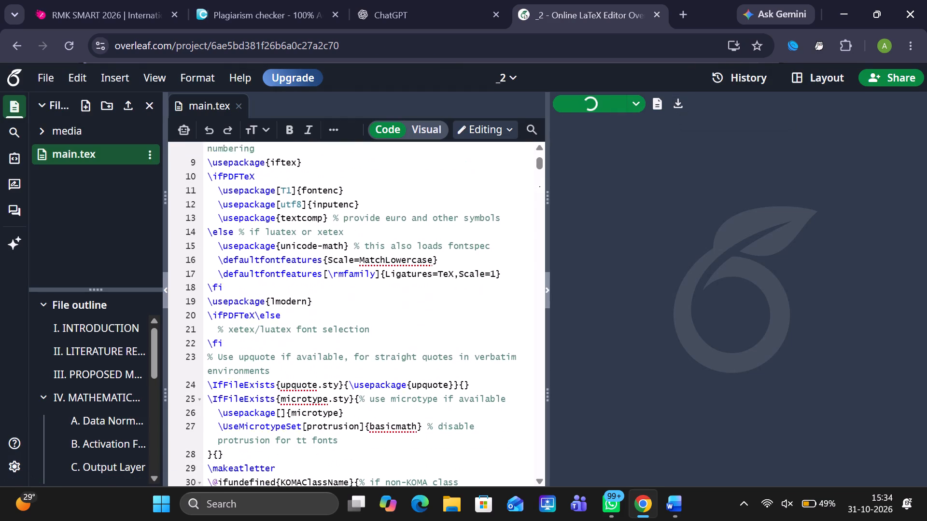
scroll(351, 388, down, 4)
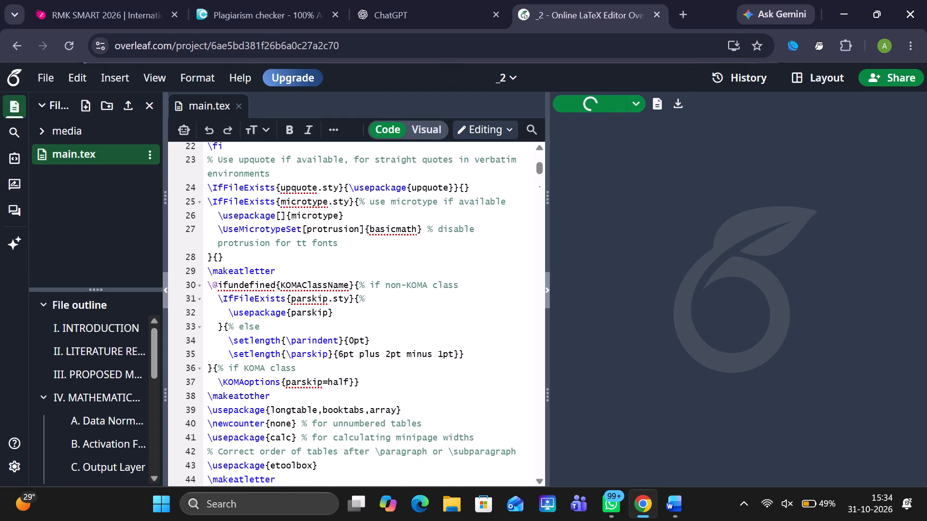
scroll(351, 388, down, 4)
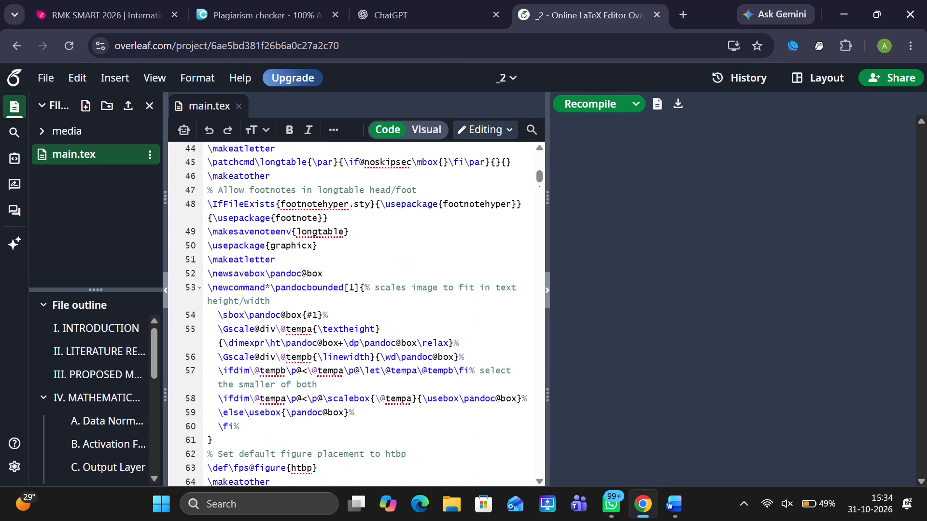
scroll(351, 388, down, 1)
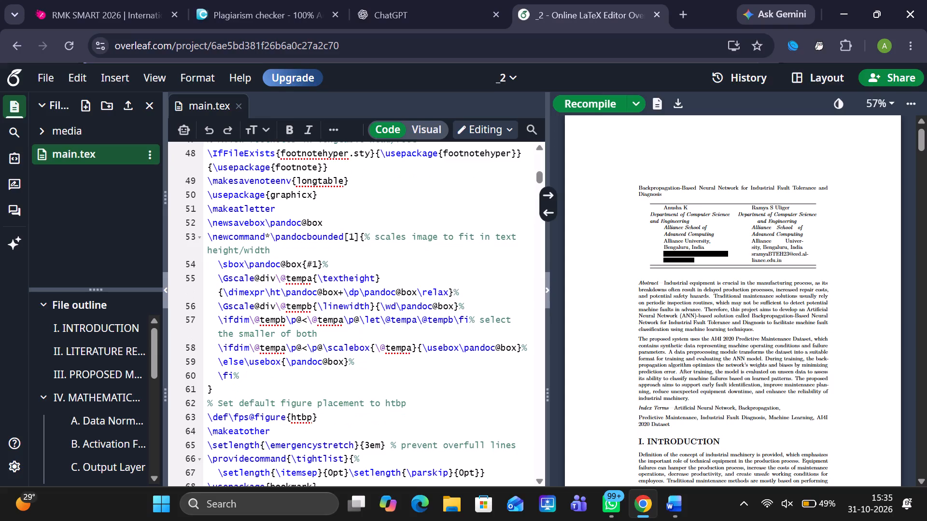
scroll(351, 388, down, 1)
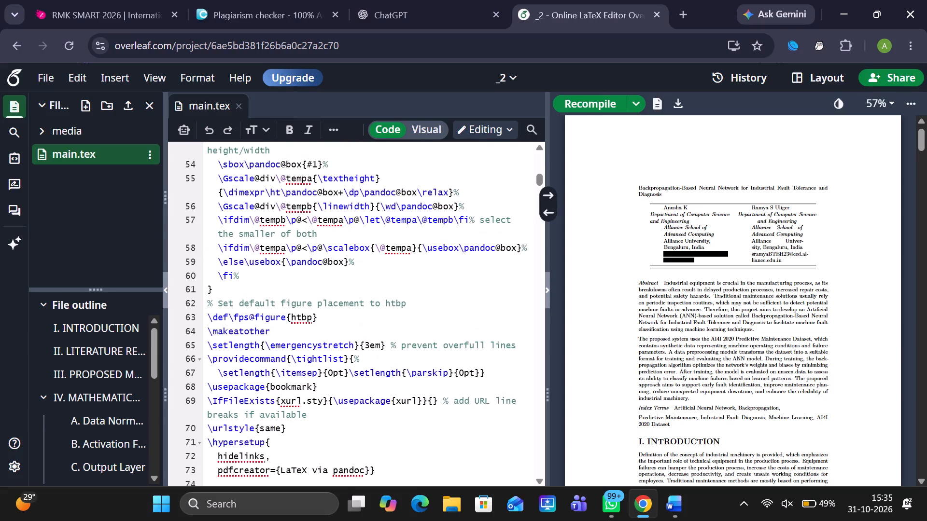
scroll(351, 388, down, 5)
scroll(351, 388, up, 1)
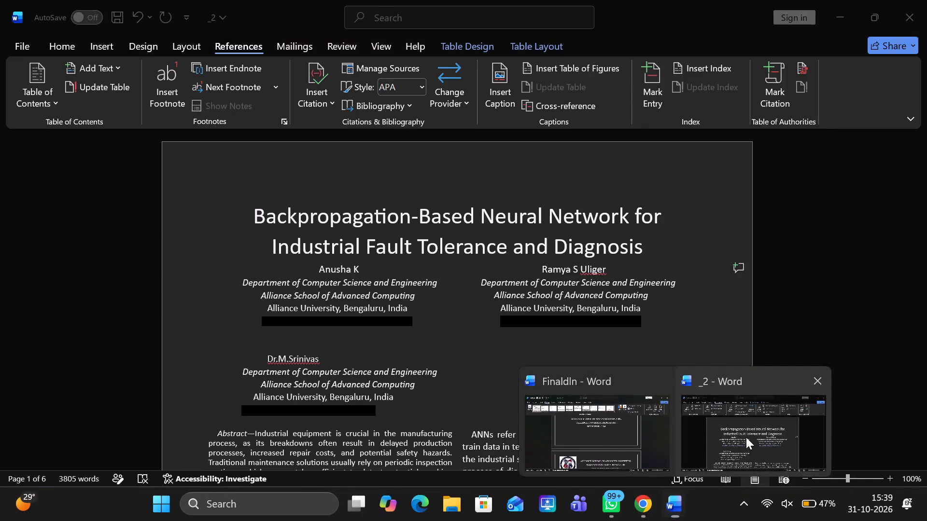
click(496, 354)
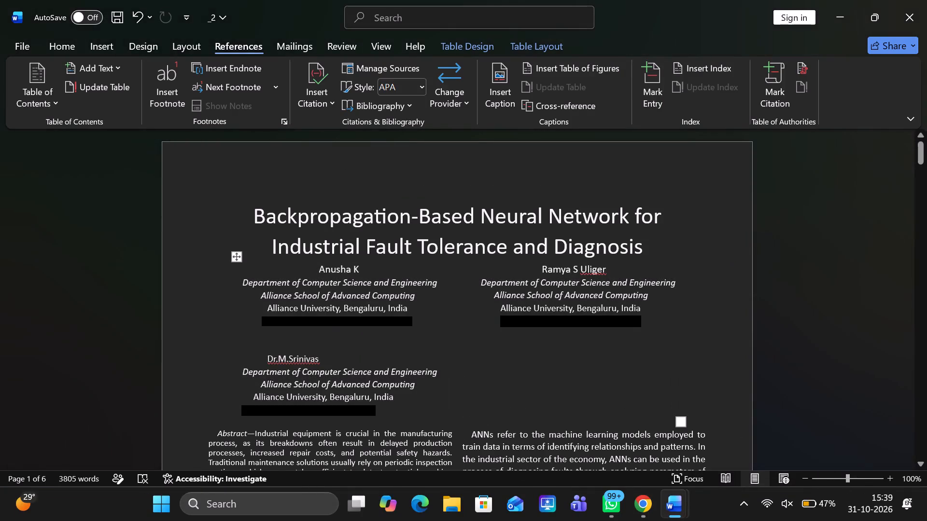
drag(380, 412, 248, 414)
click(248, 414)
click(255, 408)
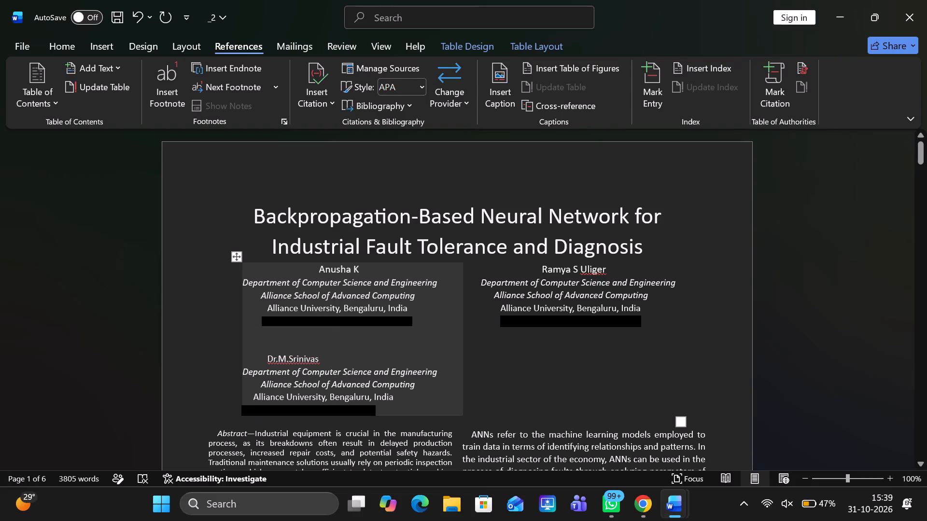
click(261, 355)
click(267, 322)
key(BackSpace)
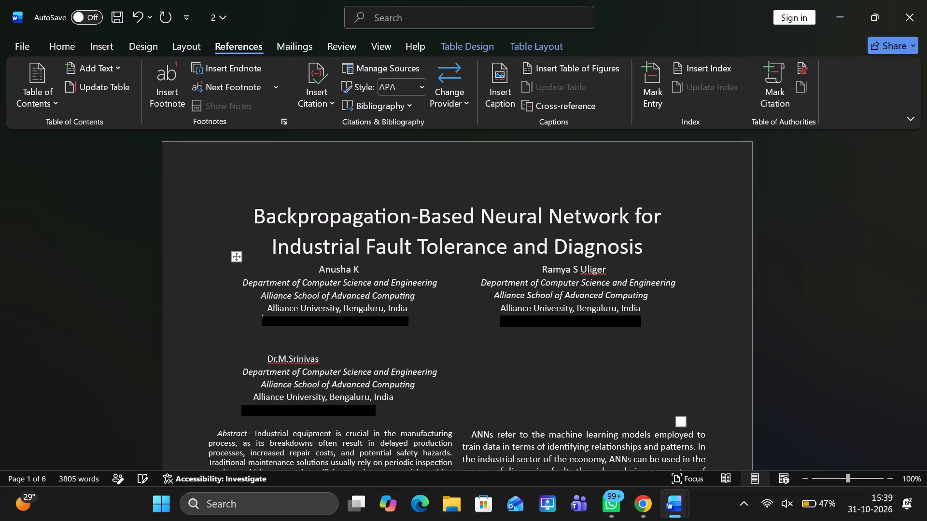
key(Right)
key(Right)
key(Right)
key(Right)
key(Right)
key(Right)
key(k)
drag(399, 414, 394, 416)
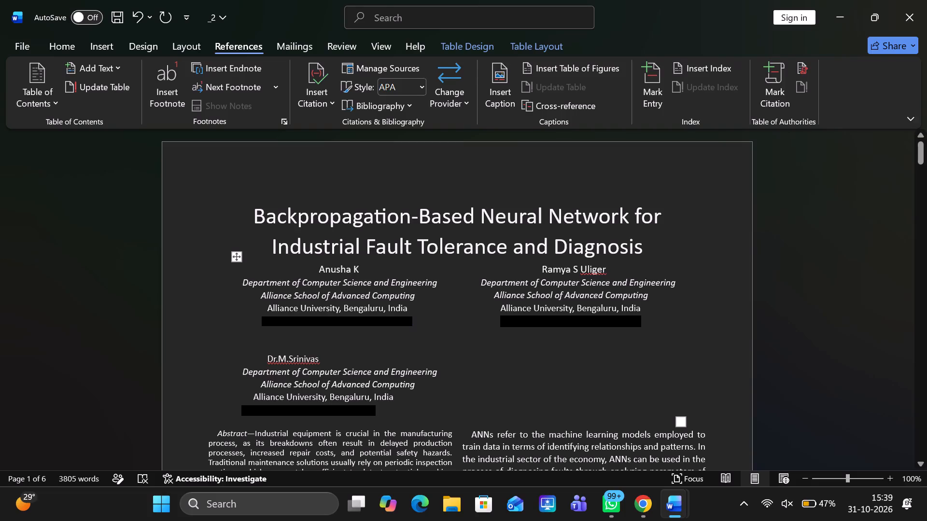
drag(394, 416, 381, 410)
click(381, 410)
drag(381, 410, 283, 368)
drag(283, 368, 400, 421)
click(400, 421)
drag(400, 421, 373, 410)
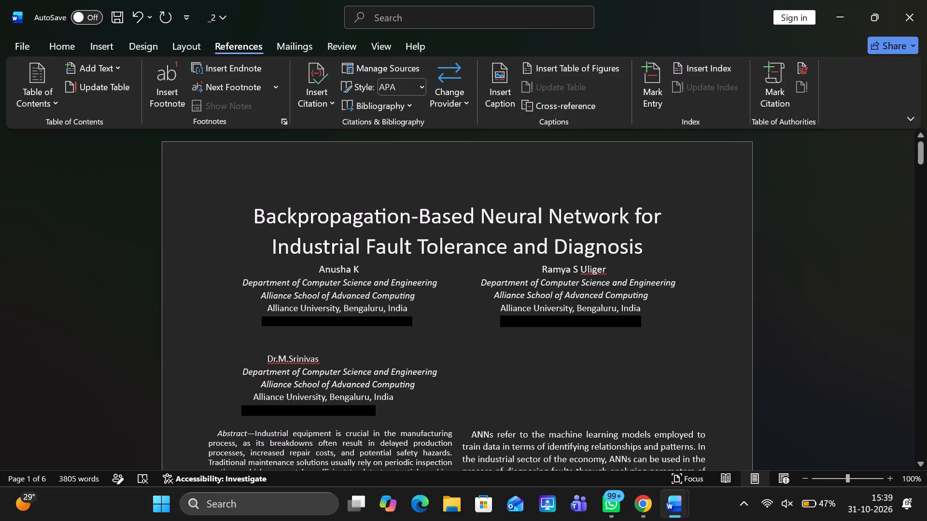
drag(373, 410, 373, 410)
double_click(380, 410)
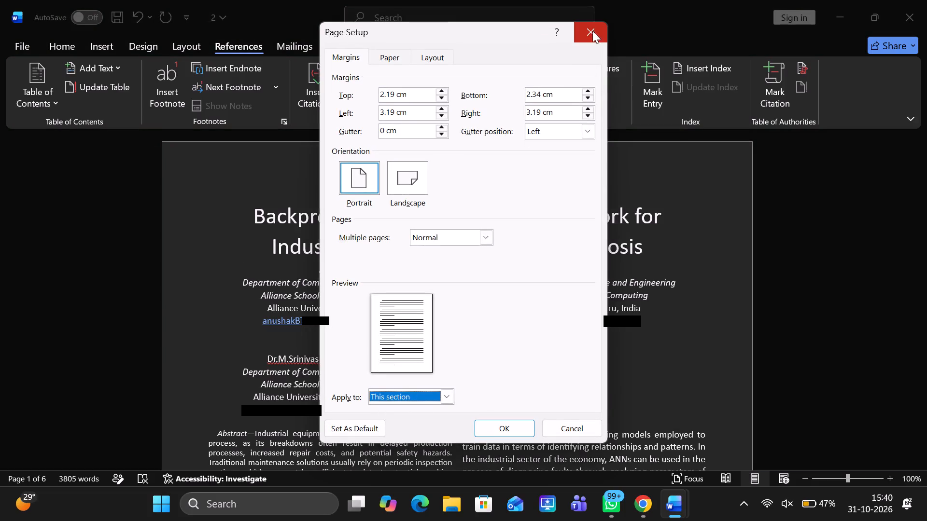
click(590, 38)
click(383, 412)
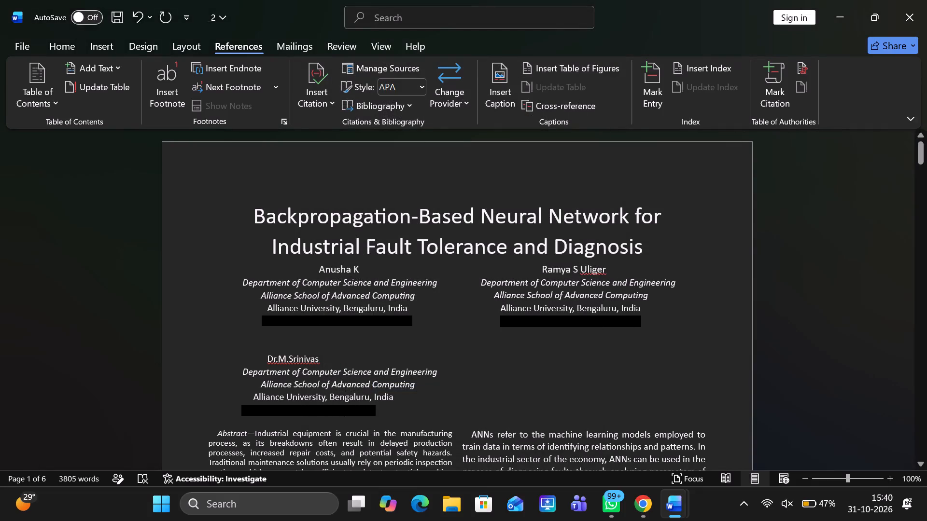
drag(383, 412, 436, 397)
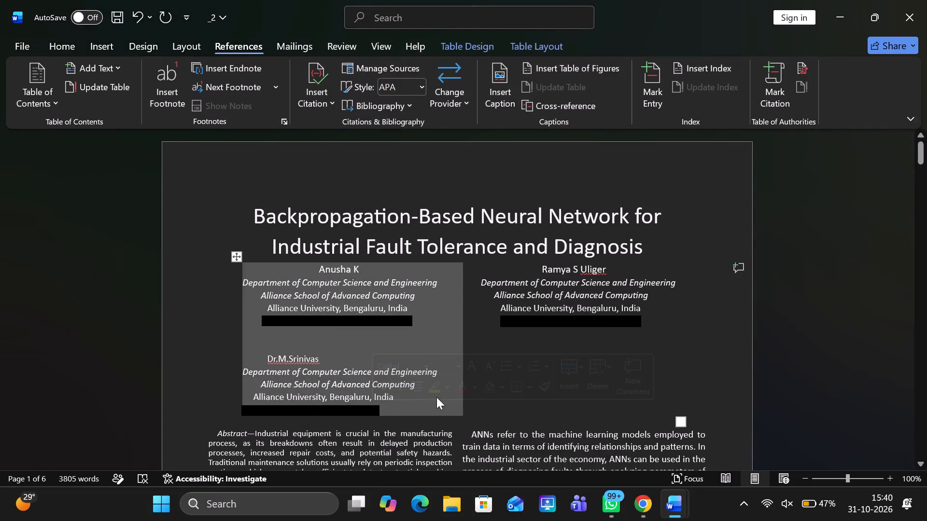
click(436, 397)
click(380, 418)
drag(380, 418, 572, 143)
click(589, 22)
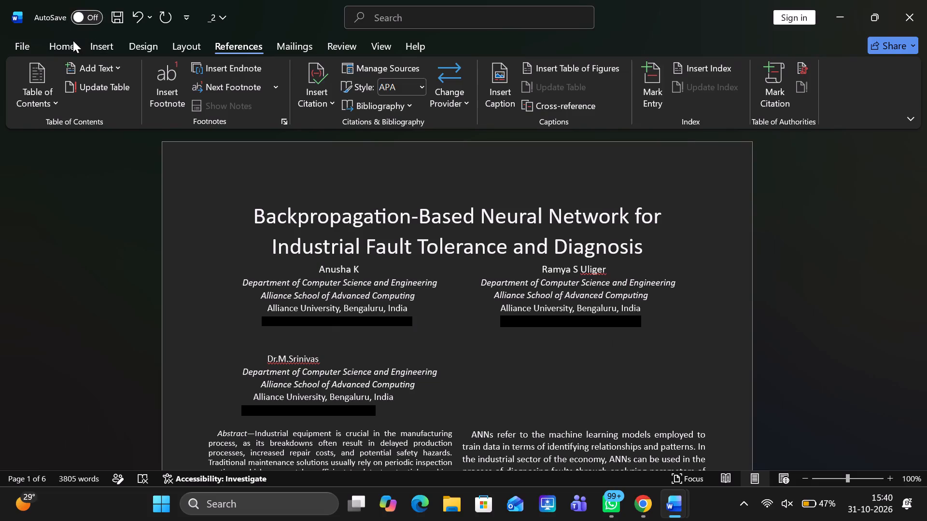
Centre-align the first and third authors' details in the first column of the author table.
click(73, 41)
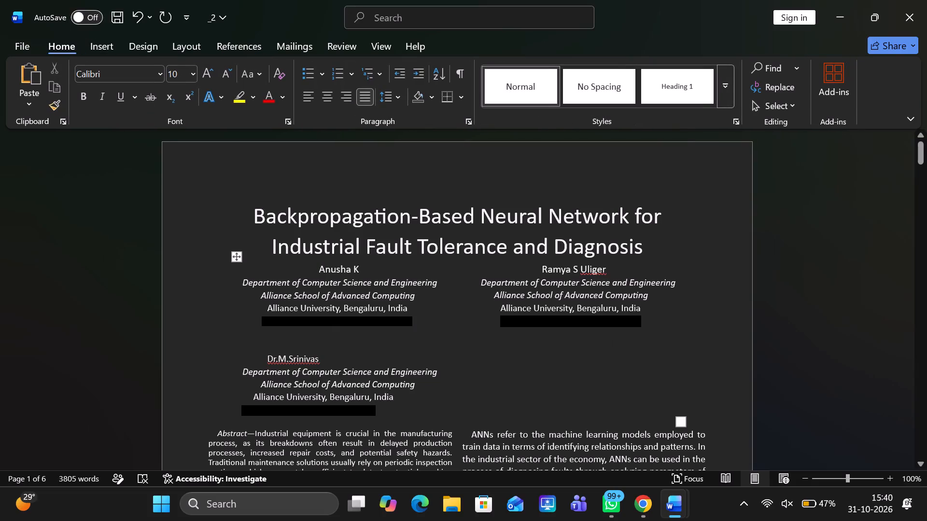
click(393, 409)
drag(393, 409, 511, 414)
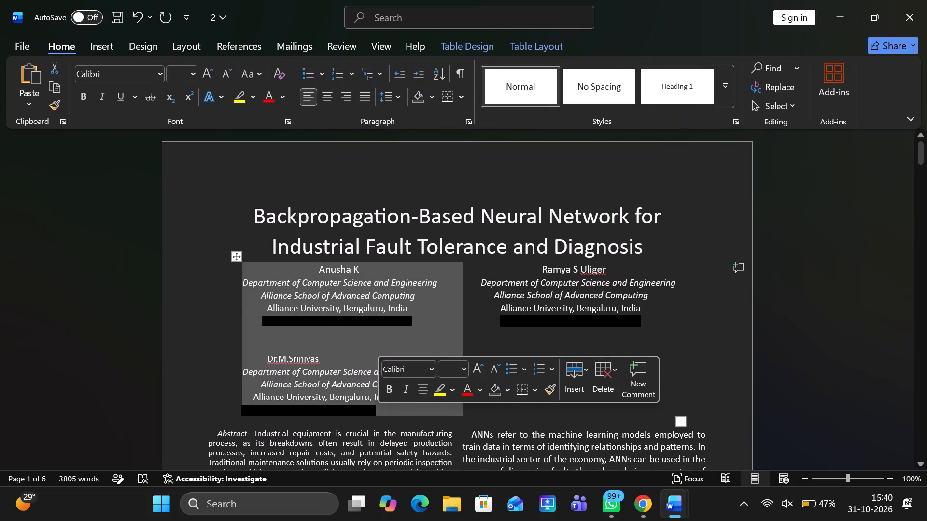
drag(511, 414, 573, 342)
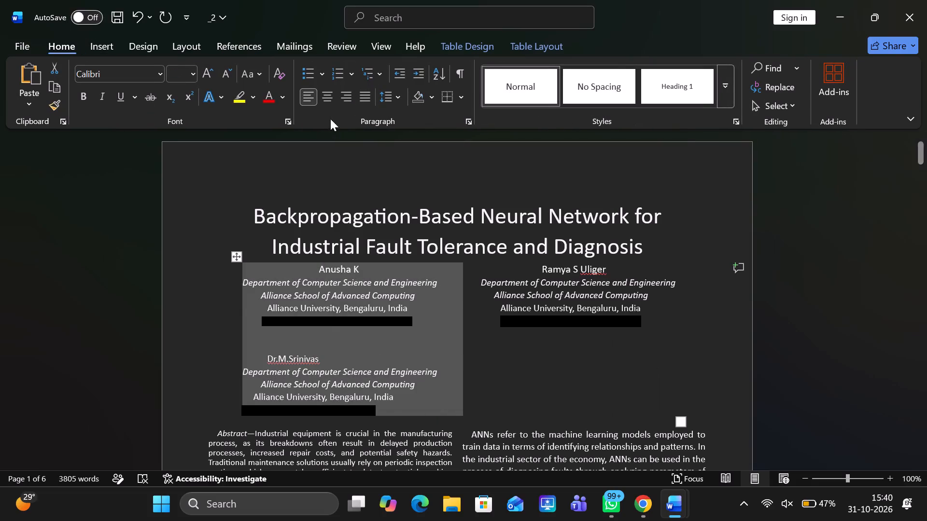
click(325, 104)
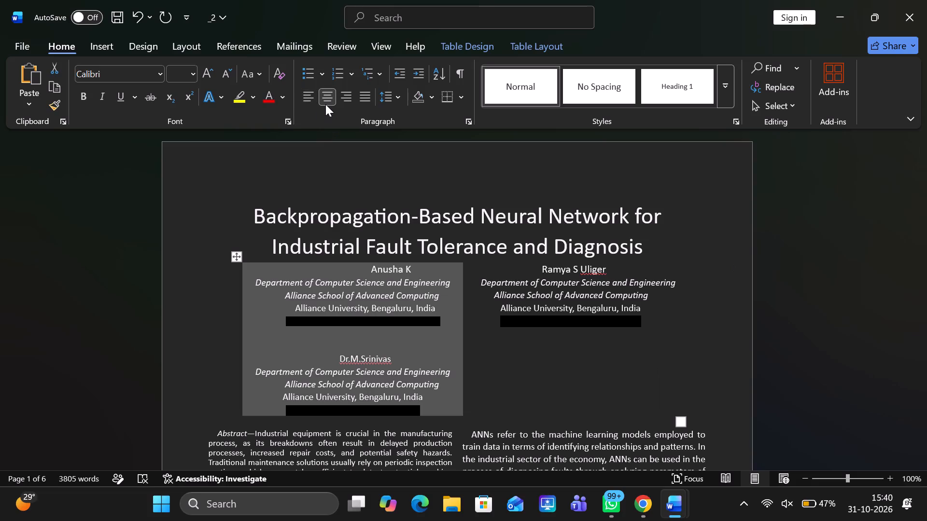
click(311, 103)
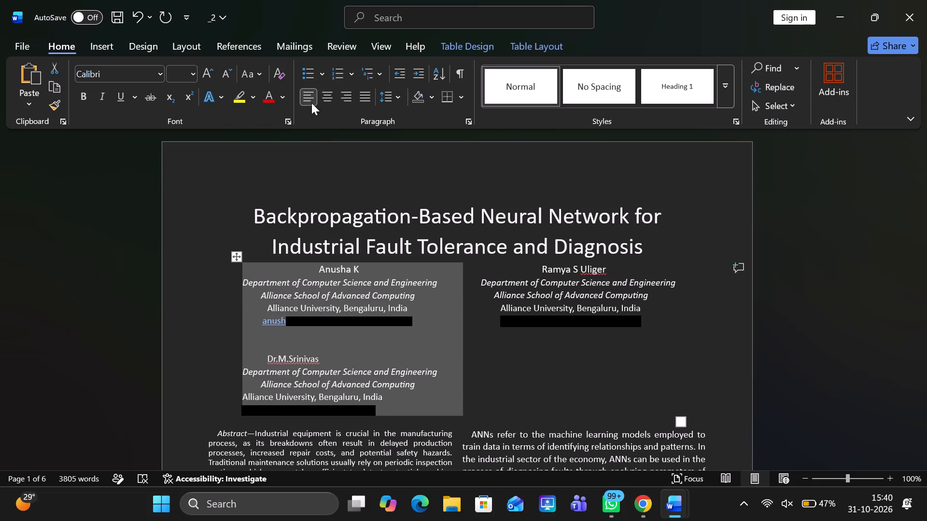
click(325, 96)
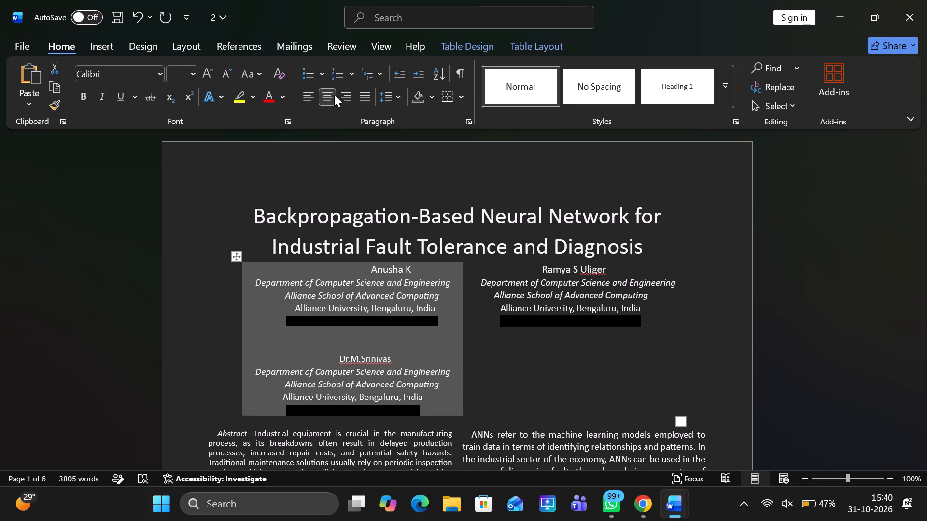
click(346, 96)
click(358, 96)
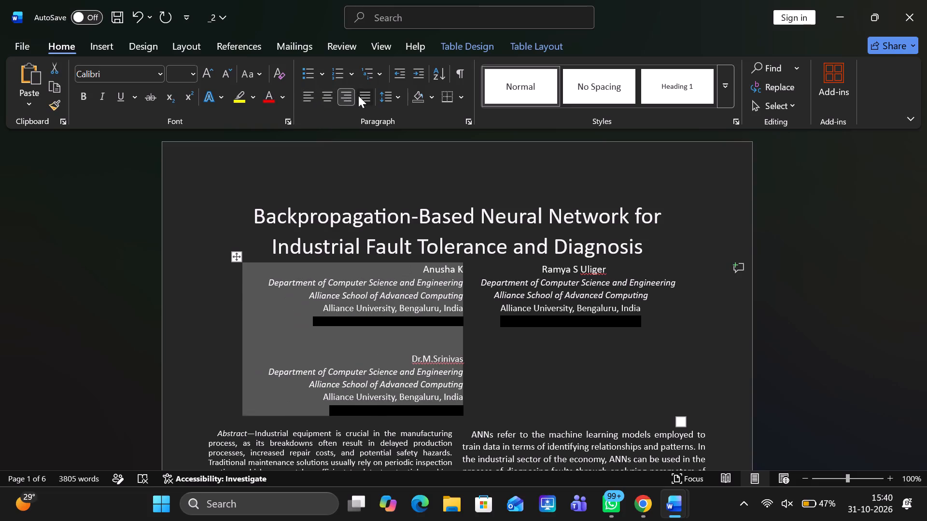
click(330, 99)
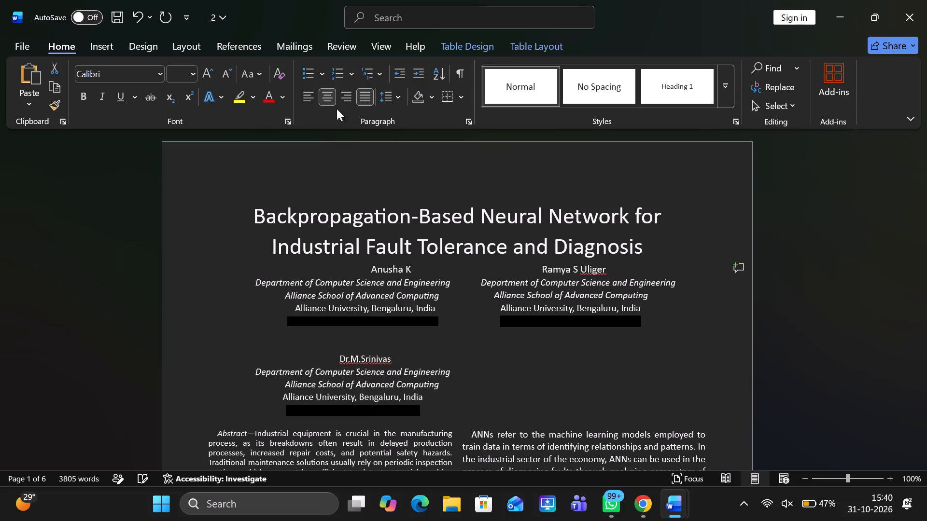
click(487, 352)
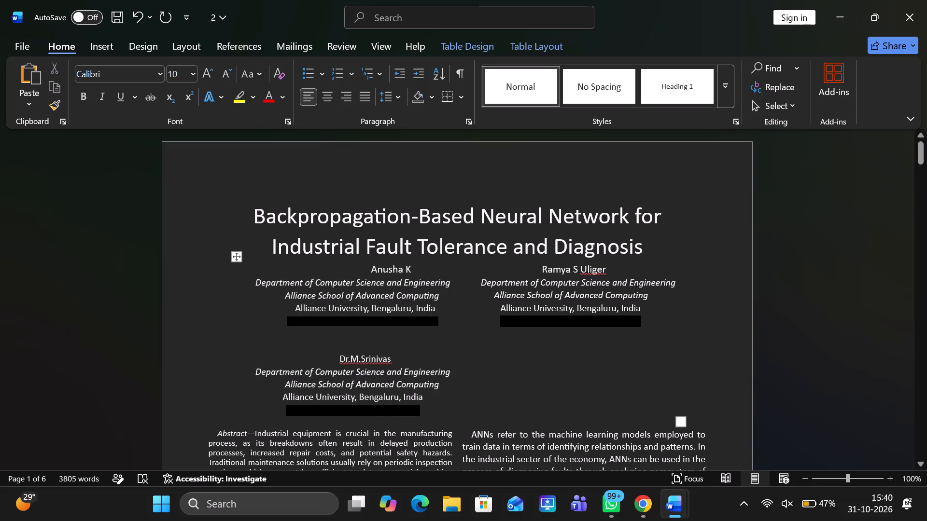
Remove one level of formatting before the first author's name by deleting backwards from the start of that line.
click(418, 266)
key(Left)
key(Left)
key(Left)
key(Left)
key(Left)
key(Left)
key(Left)
key(Left)
key(BackSpace)
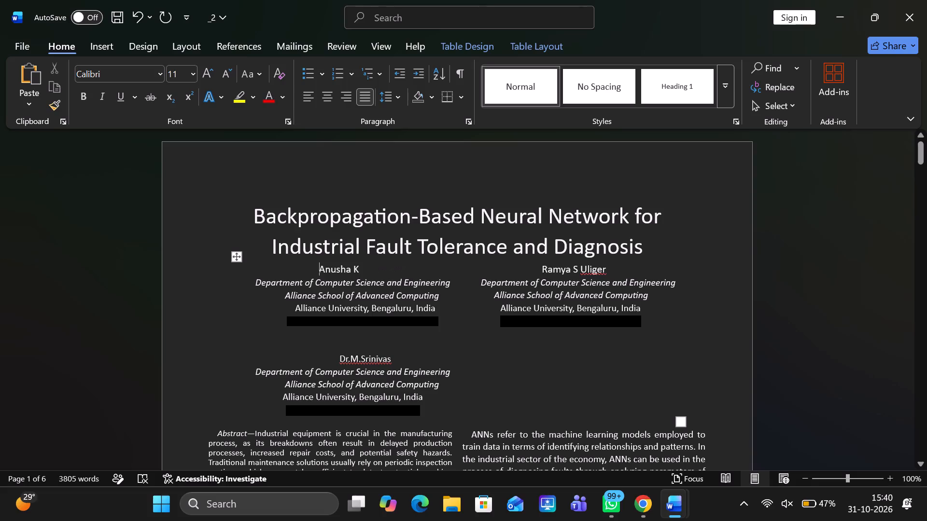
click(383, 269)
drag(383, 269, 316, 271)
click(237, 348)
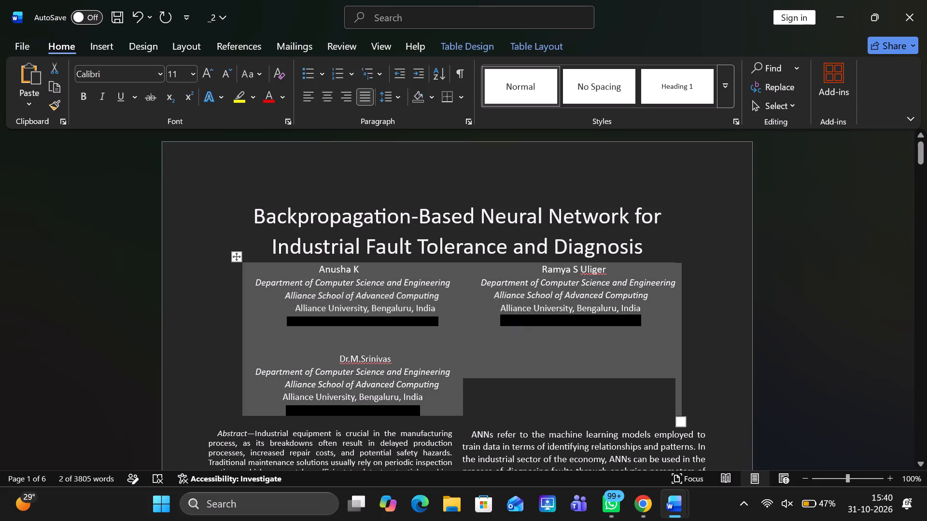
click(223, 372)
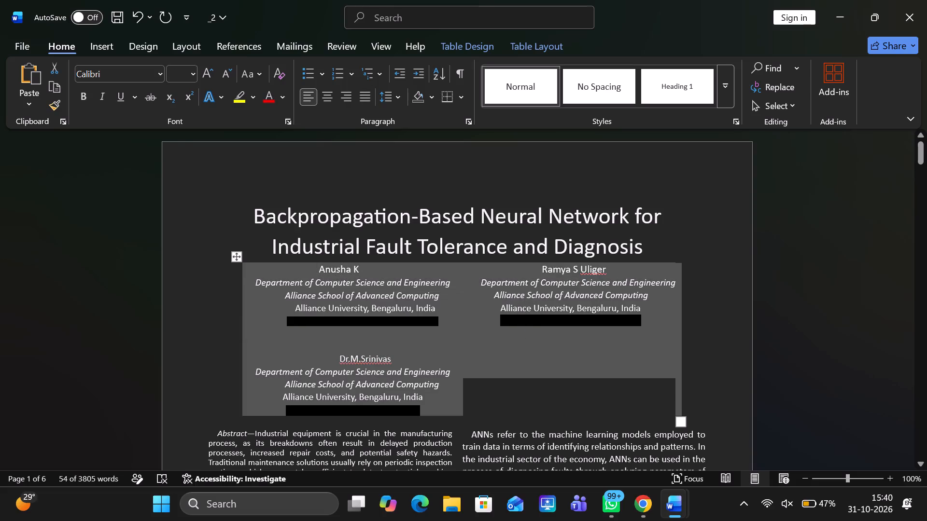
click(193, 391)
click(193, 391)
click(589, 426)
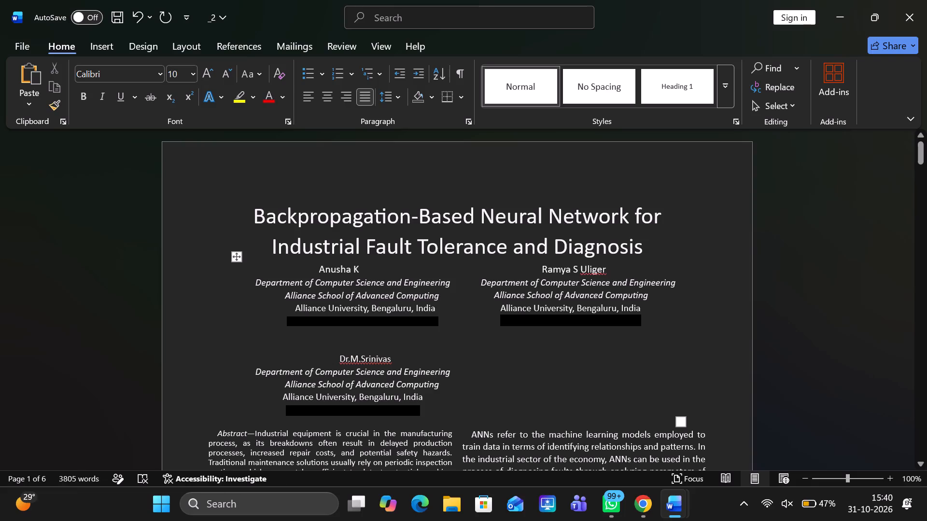
Insert a hyperlink on the third author's e-mail address, keeping the suggested display text and link address.
drag(423, 410, 288, 414)
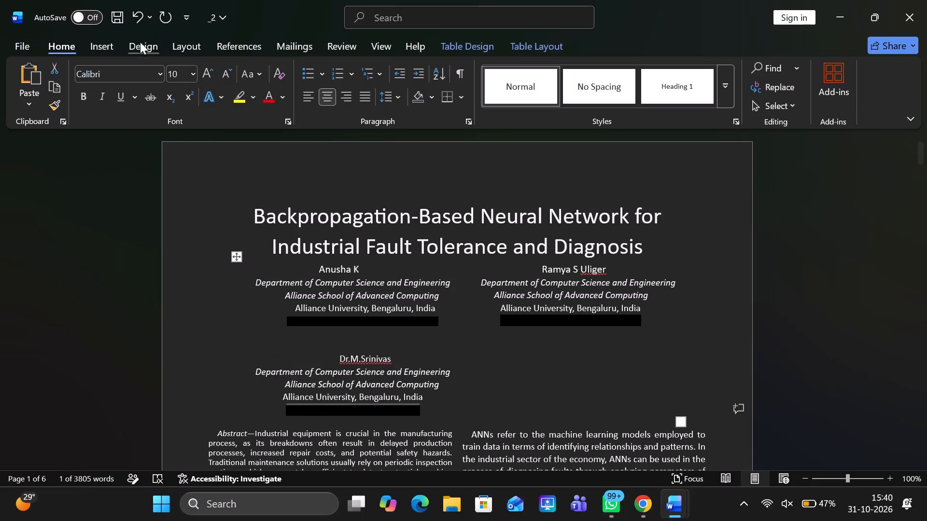
click(110, 43)
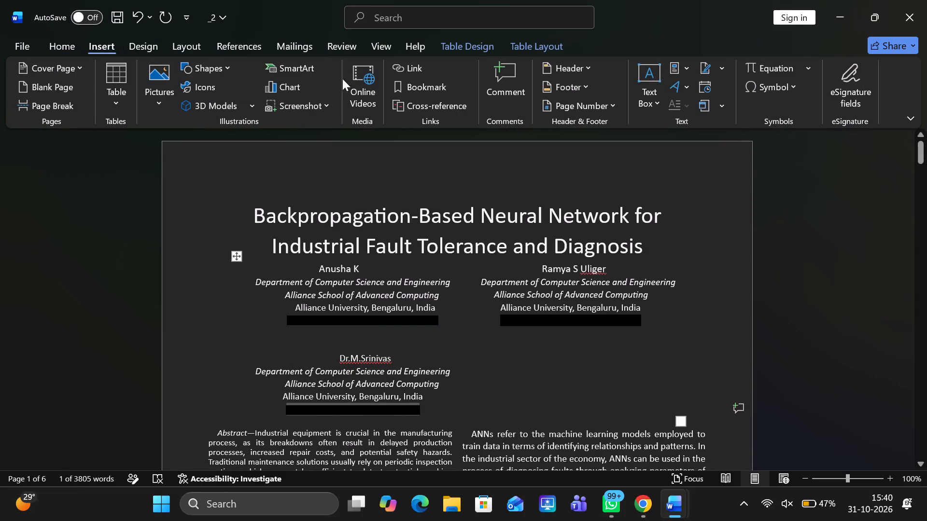
click(407, 72)
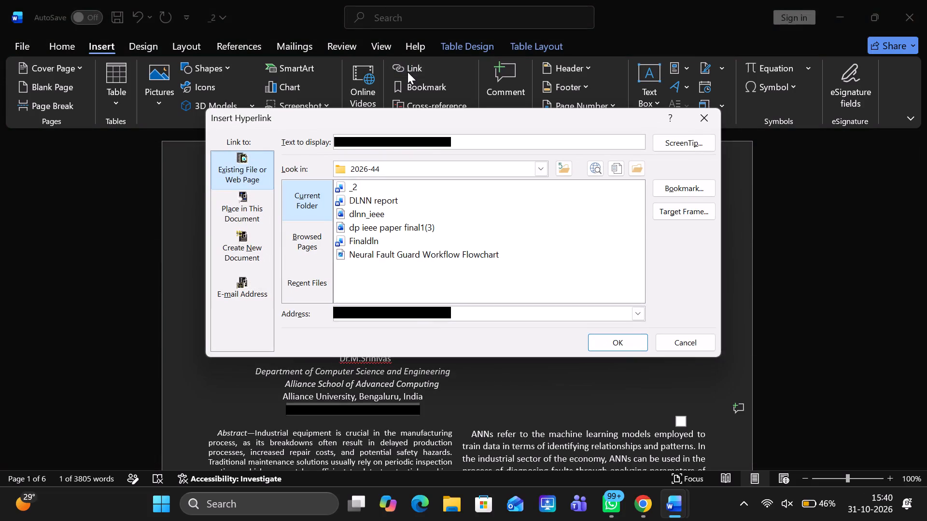
click(612, 339)
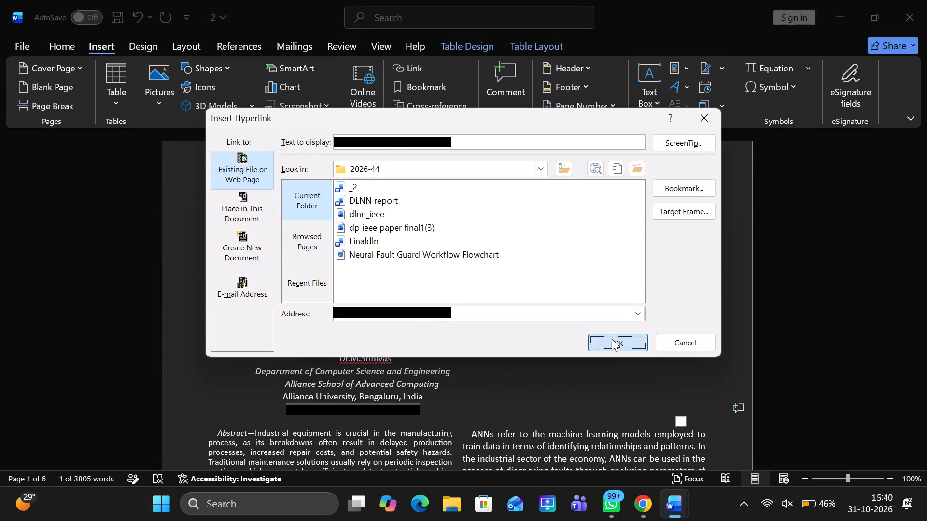
click(463, 427)
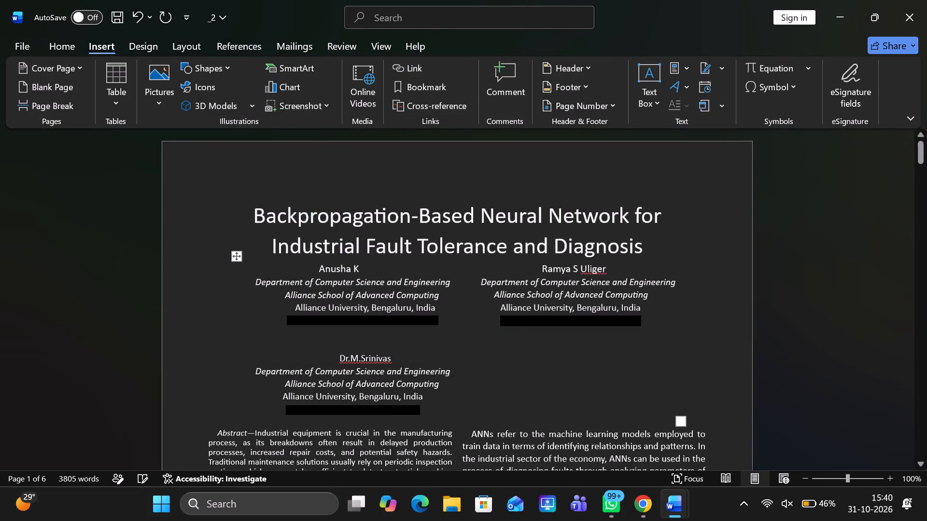
click(349, 355)
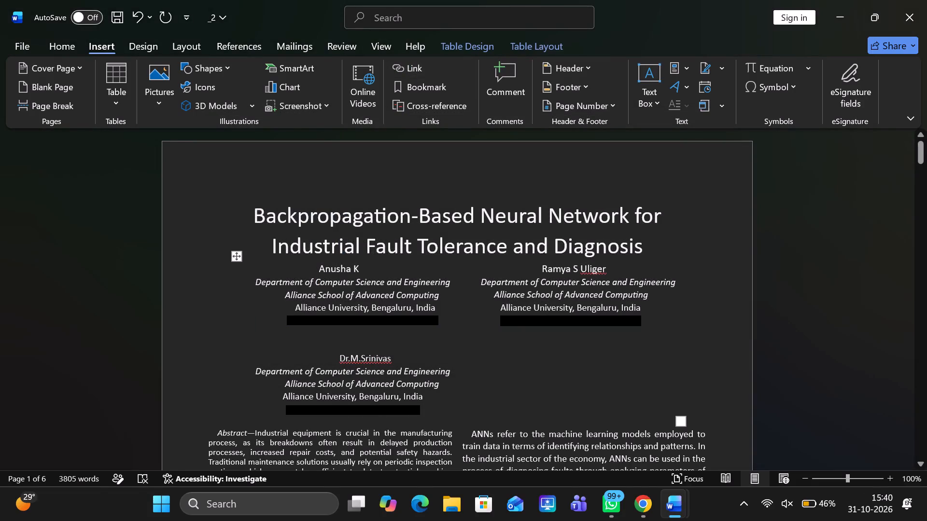
Insert a space after the title and another after the initial in the third author's name.
key(space)
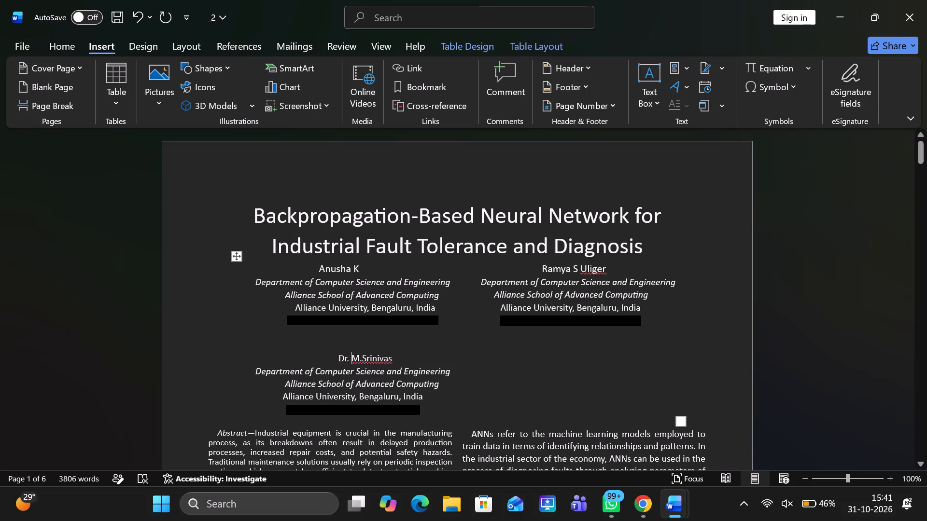
click(362, 358)
key(space)
Look through the paper from the author table down to the conclusion and references.
scroll(454, 393, down, 1)
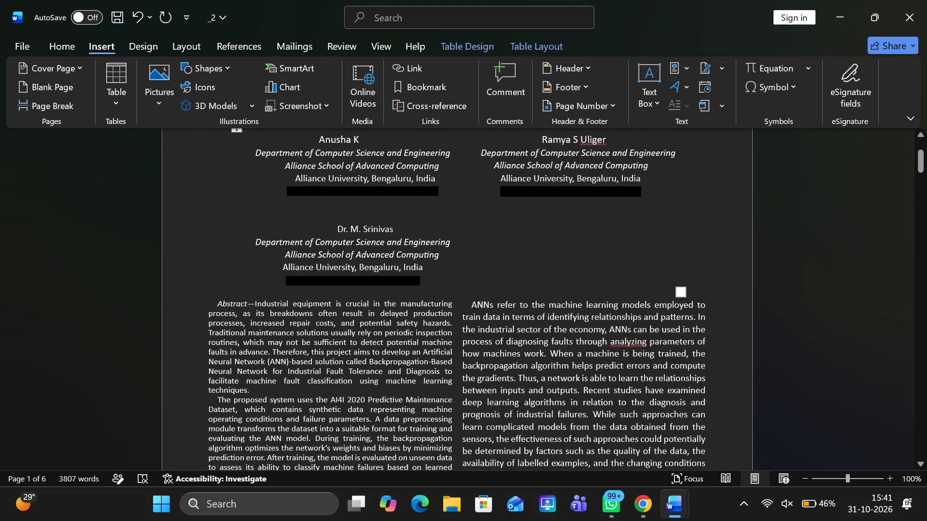
scroll(454, 393, down, 5)
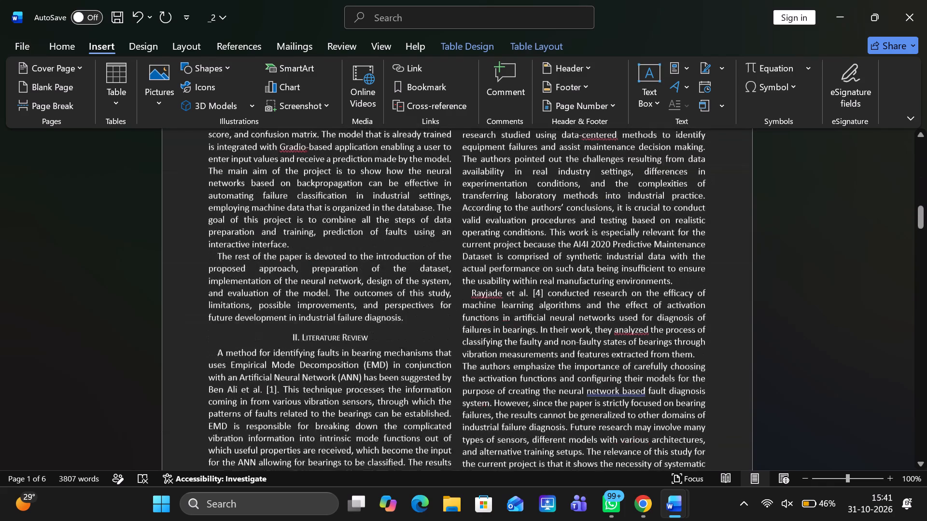
scroll(454, 393, down, 8)
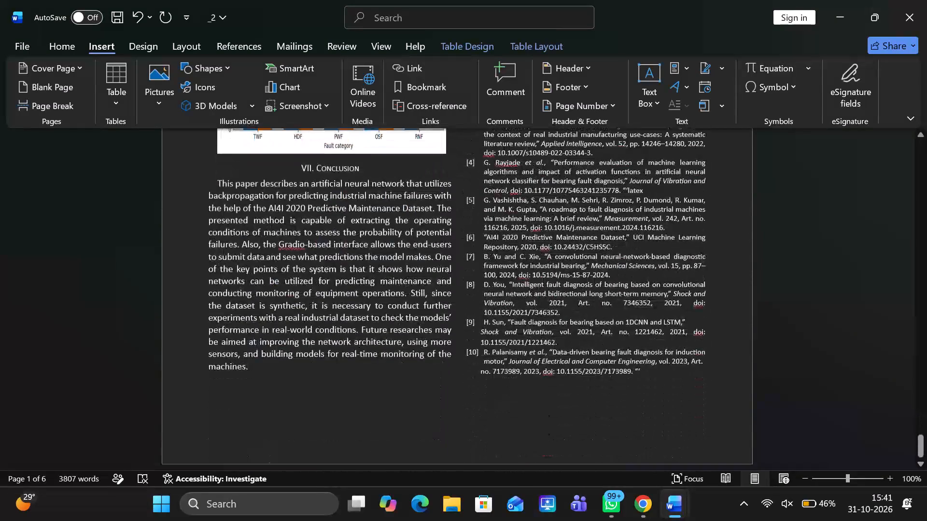
scroll(454, 393, down, 3)
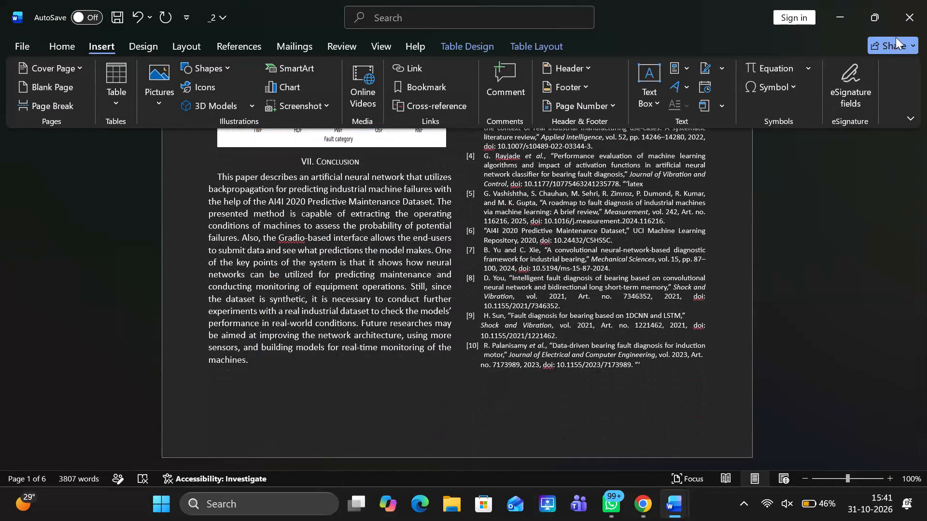
click(896, 37)
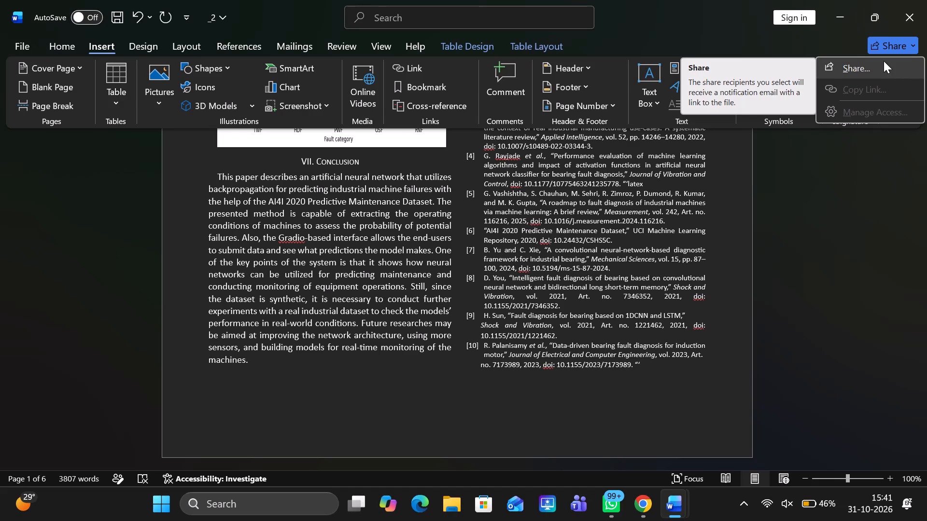
Save the paper as a PDF named final_ieee_dlnn in the Downloads folder.
click(28, 45)
click(49, 246)
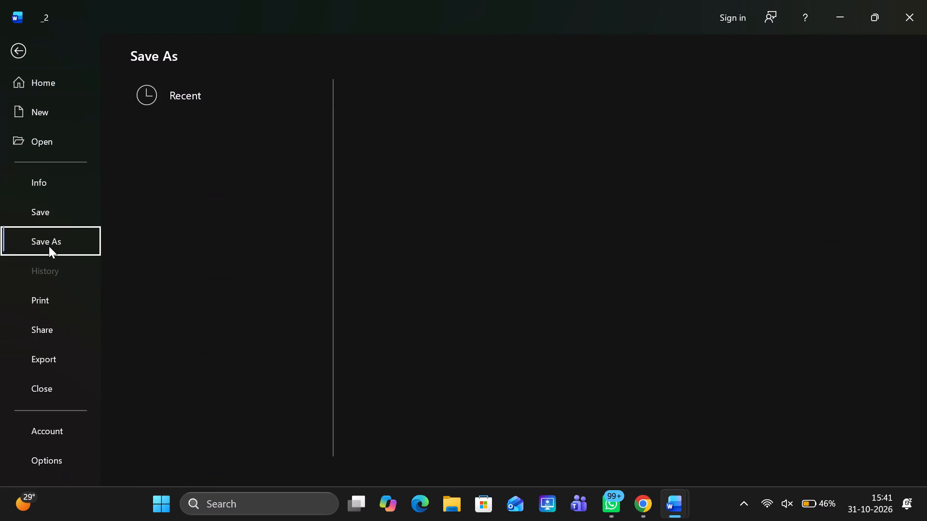
click(441, 167)
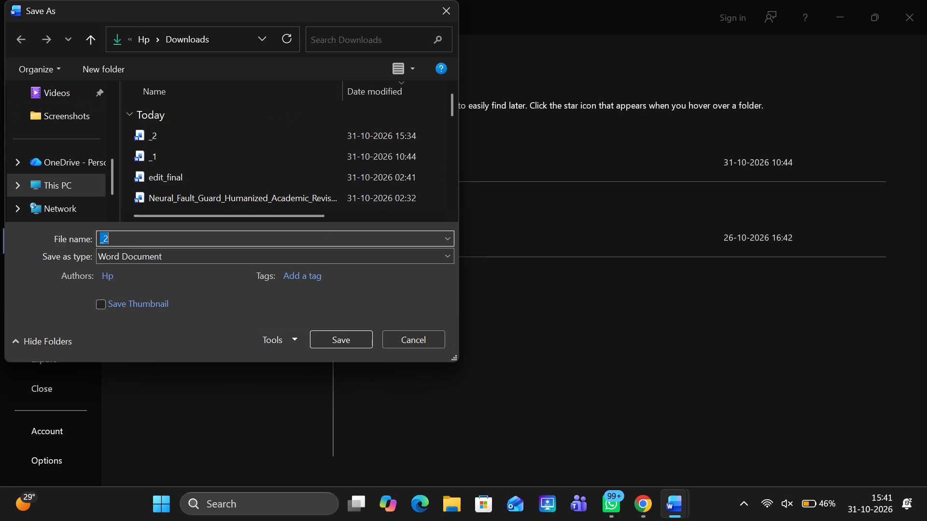
key(BackSpace)
key(BackSpace)
key(BackSpace)
text(final)
text(_e)
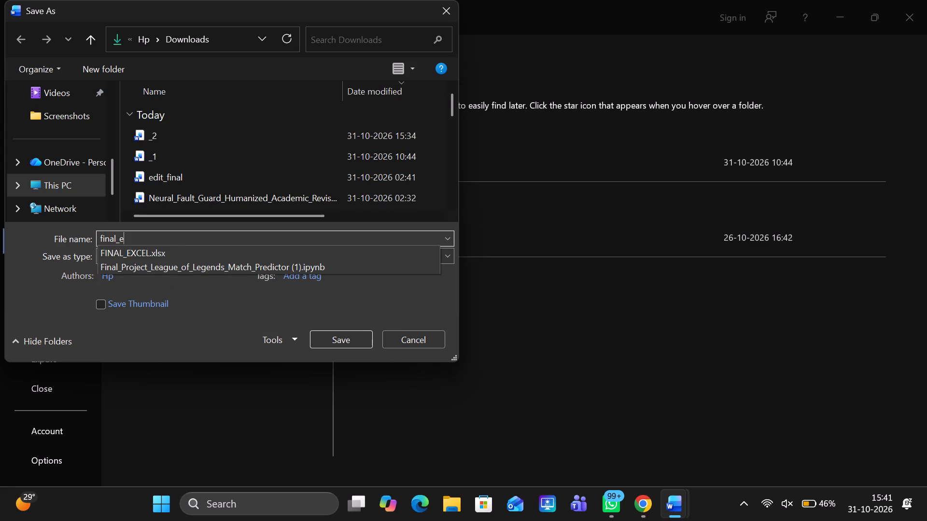
key(BackSpace)
text(ieee_dlnn)
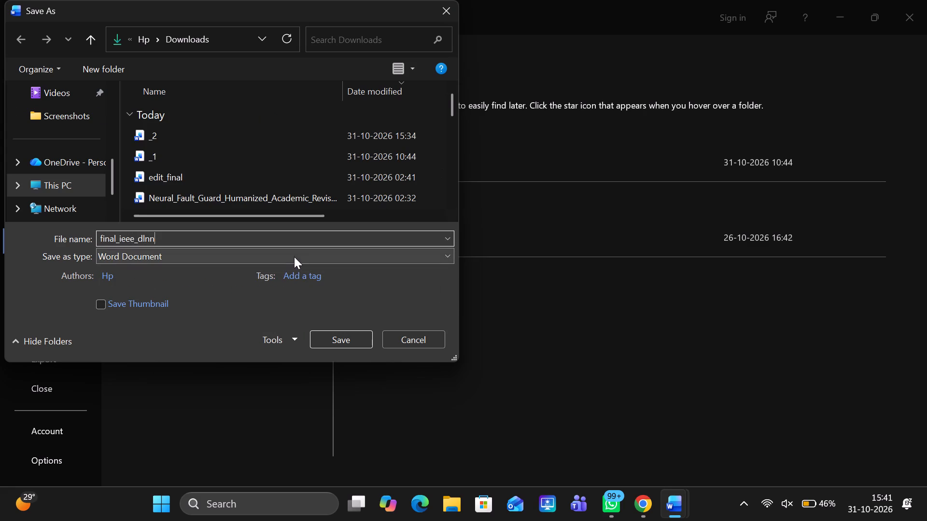
click(294, 257)
click(281, 340)
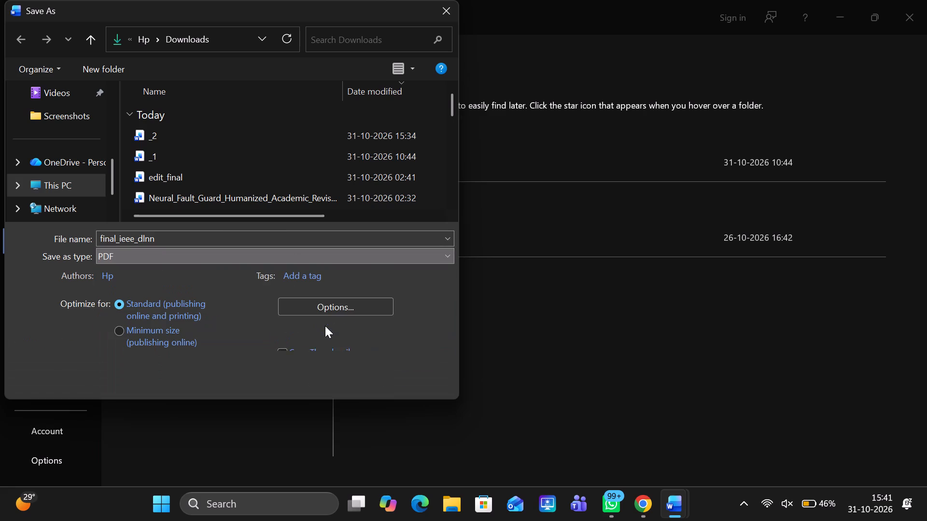
click(331, 373)
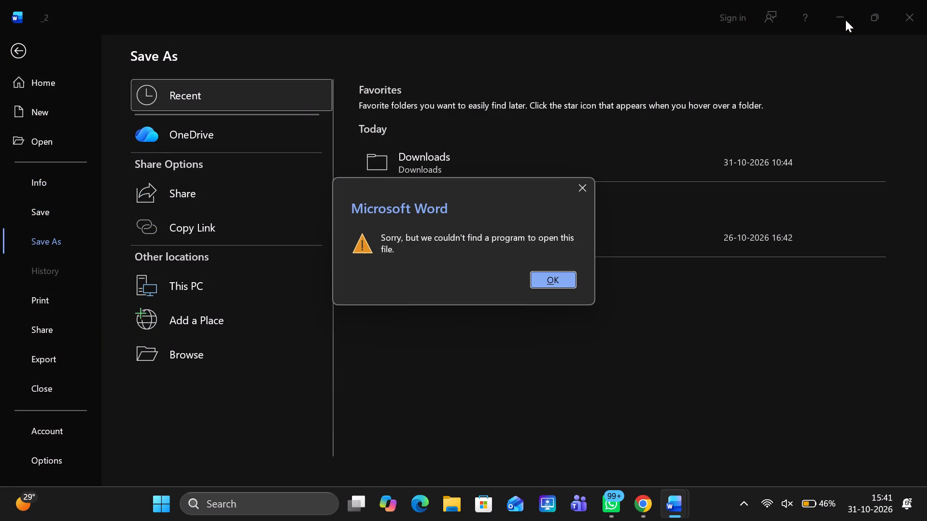
click(557, 271)
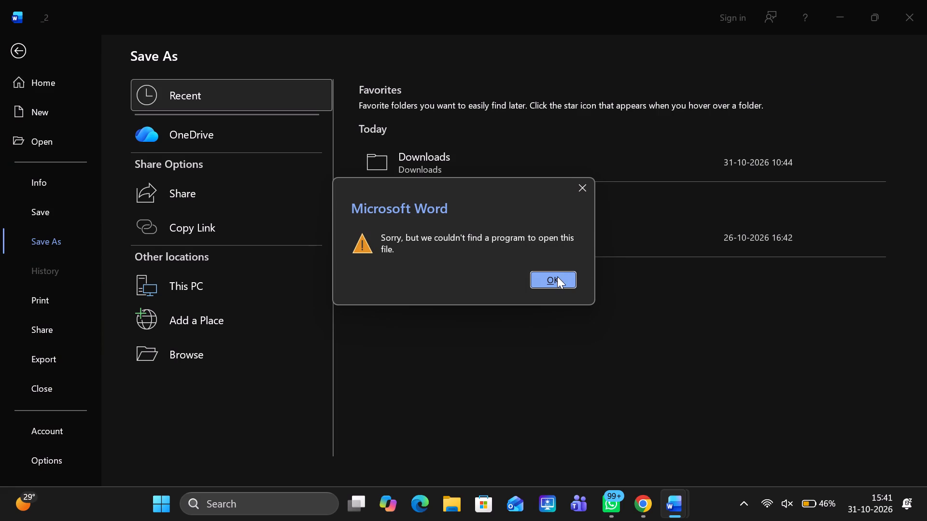
click(557, 276)
Switch to Chrome and open the recent notebook Neural_Fault_Guard.ipynb from Google Colab in a new browser tab.
click(828, 15)
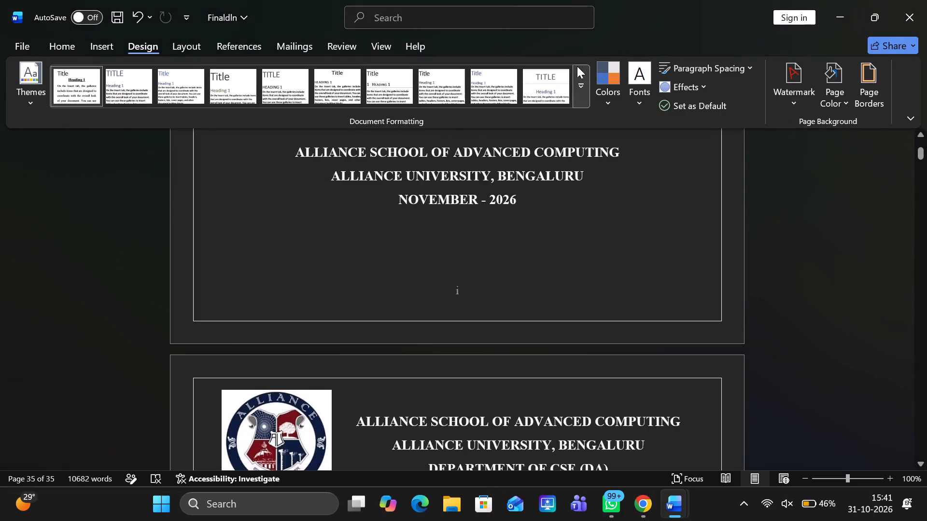
click(835, 11)
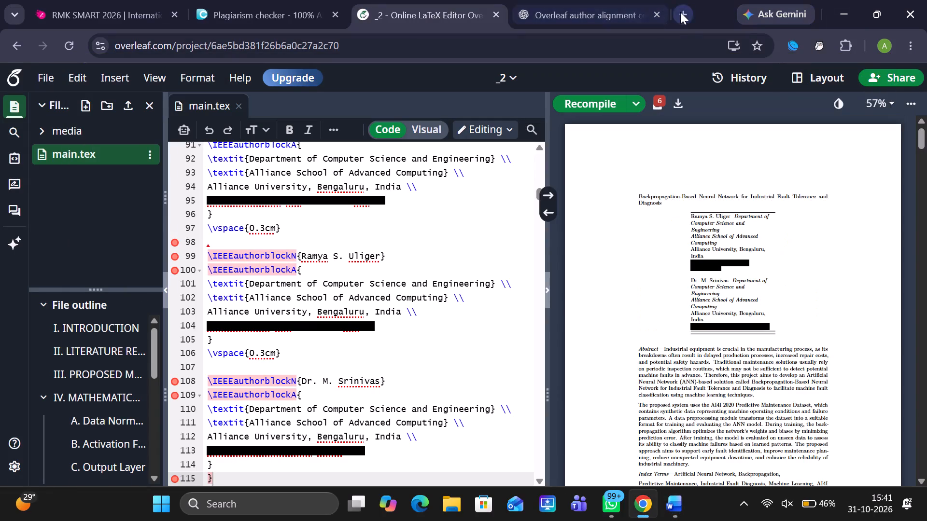
click(680, 12)
click(626, 48)
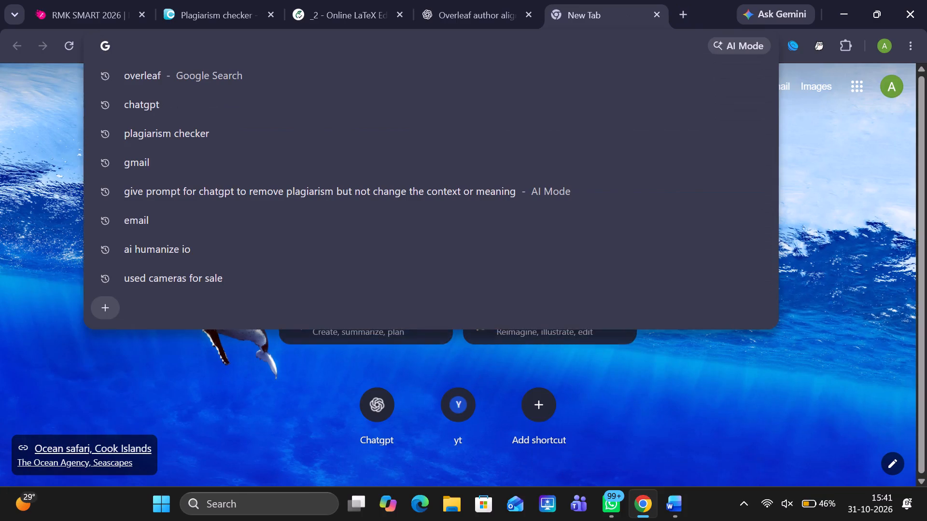
text(goog)
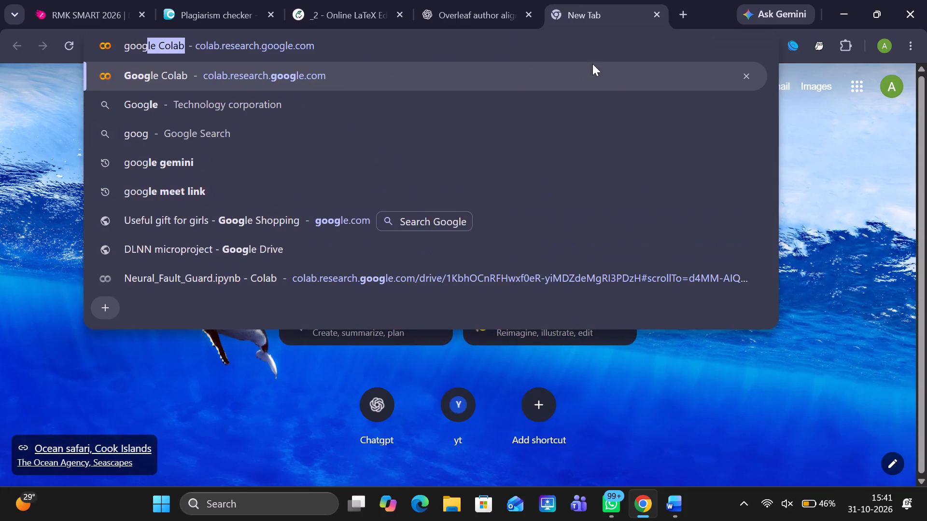
click(593, 78)
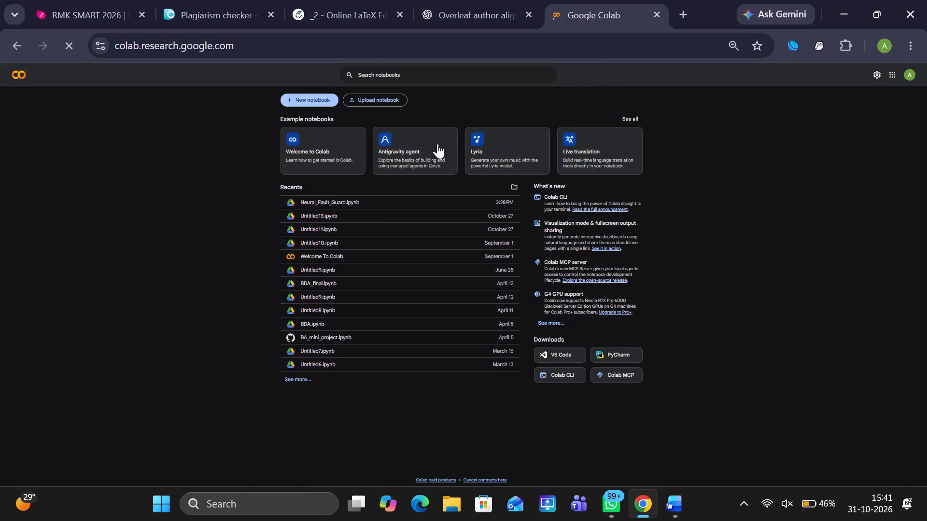
click(358, 206)
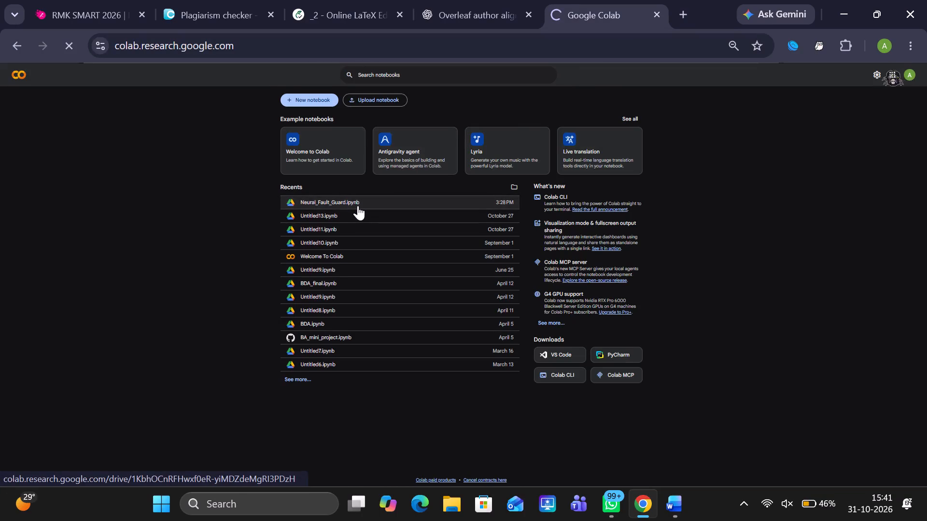
drag(337, 211, 344, 190)
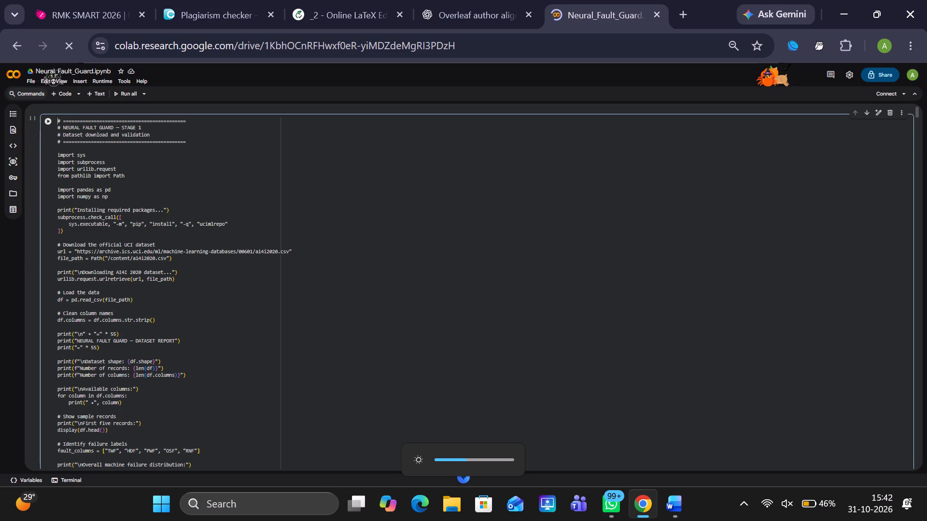
Examine the notebook's final cell output and check the Gradio app at its public URL.
scroll(87, 157, up, 7)
scroll(87, 157, down, 18)
scroll(87, 157, down, 7)
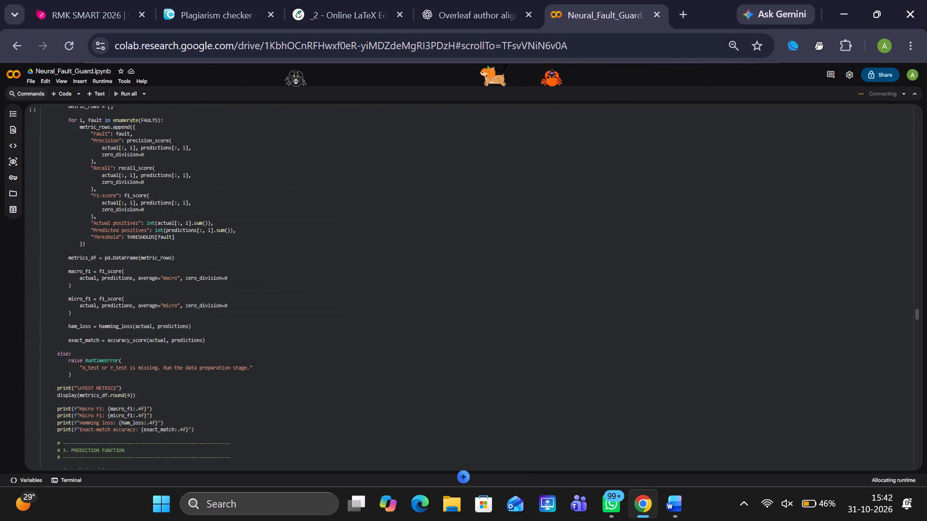
scroll(87, 157, down, 10)
scroll(87, 157, up, 1)
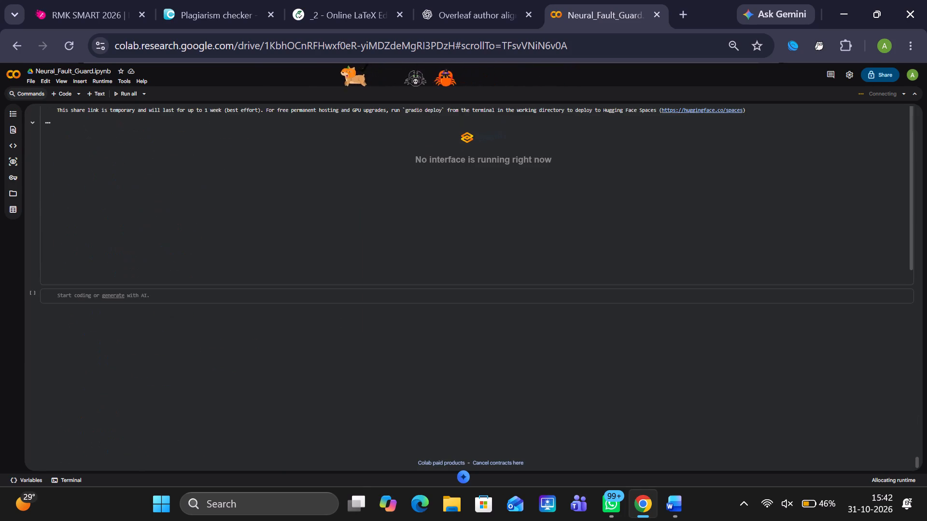
scroll(87, 157, up, 2)
scroll(87, 157, down, 2)
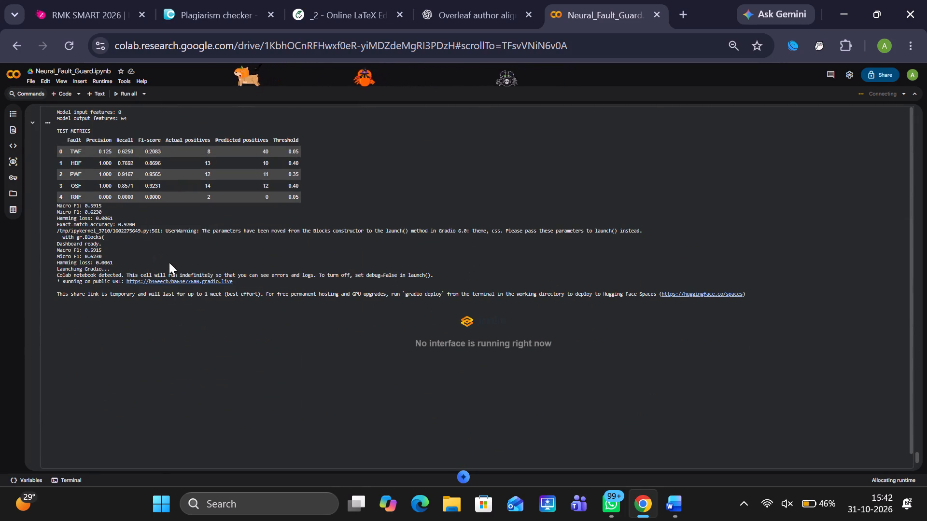
click(172, 282)
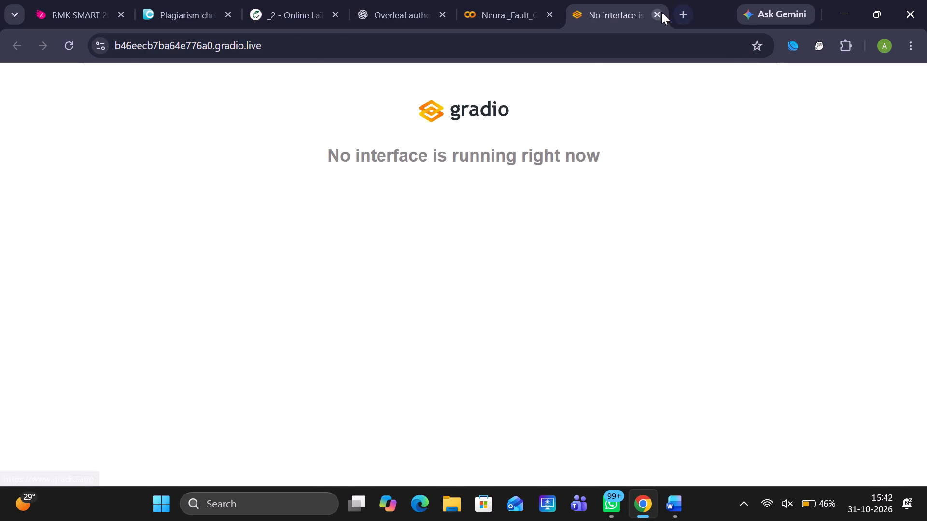
click(657, 14)
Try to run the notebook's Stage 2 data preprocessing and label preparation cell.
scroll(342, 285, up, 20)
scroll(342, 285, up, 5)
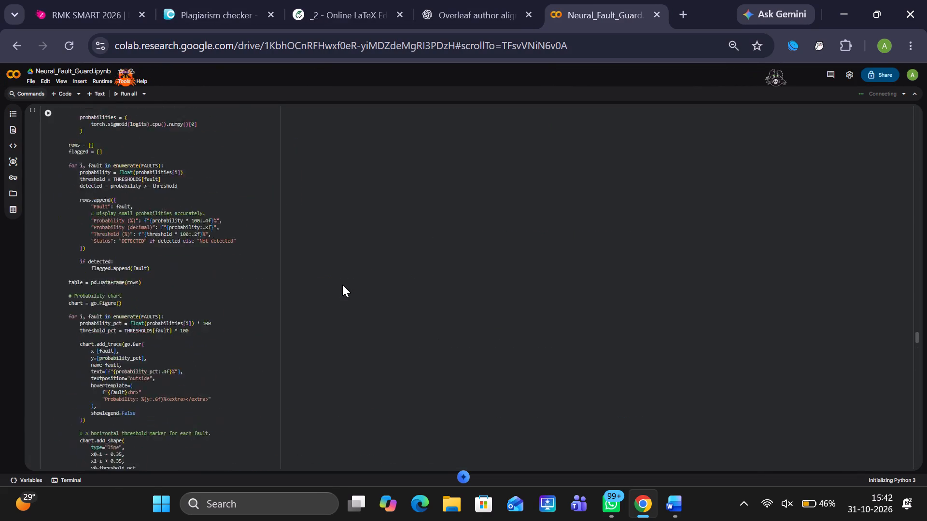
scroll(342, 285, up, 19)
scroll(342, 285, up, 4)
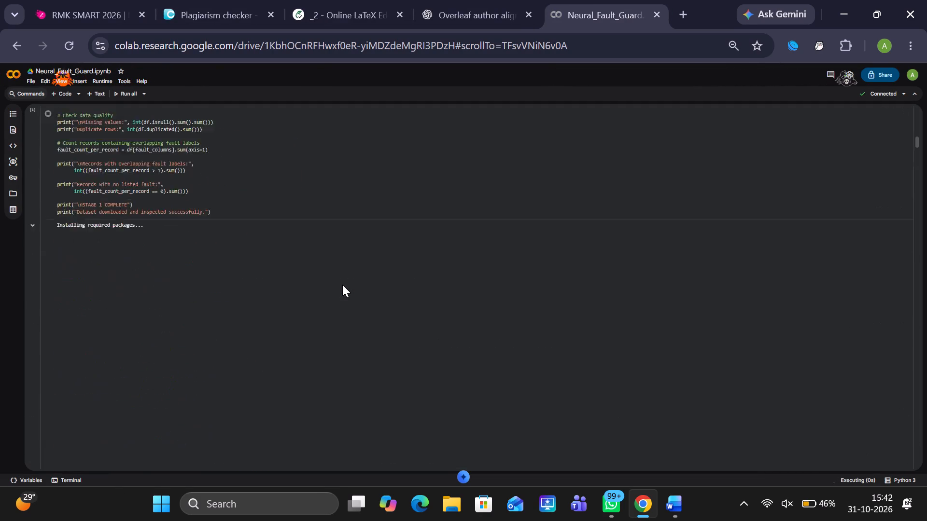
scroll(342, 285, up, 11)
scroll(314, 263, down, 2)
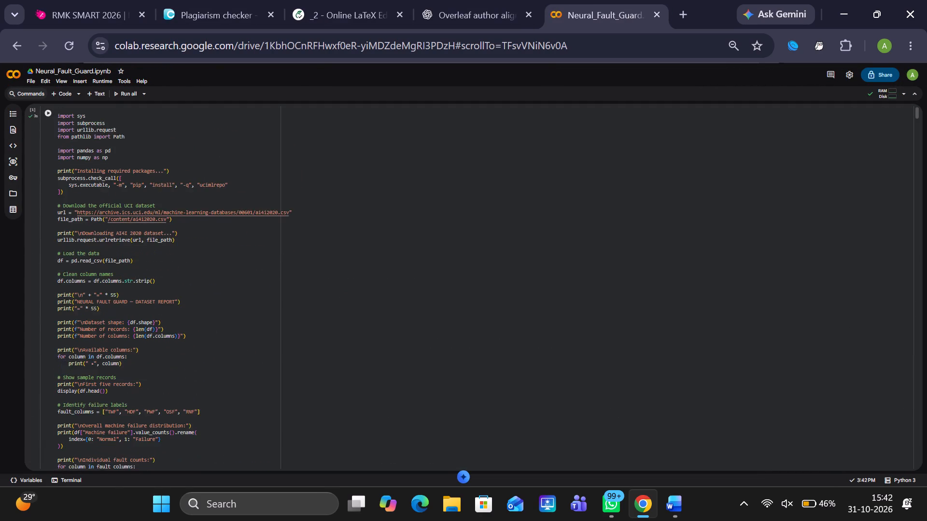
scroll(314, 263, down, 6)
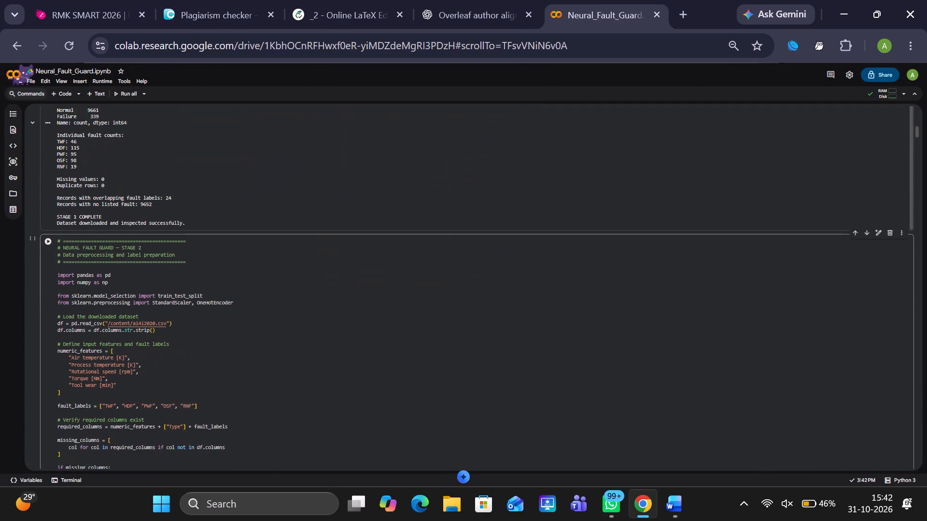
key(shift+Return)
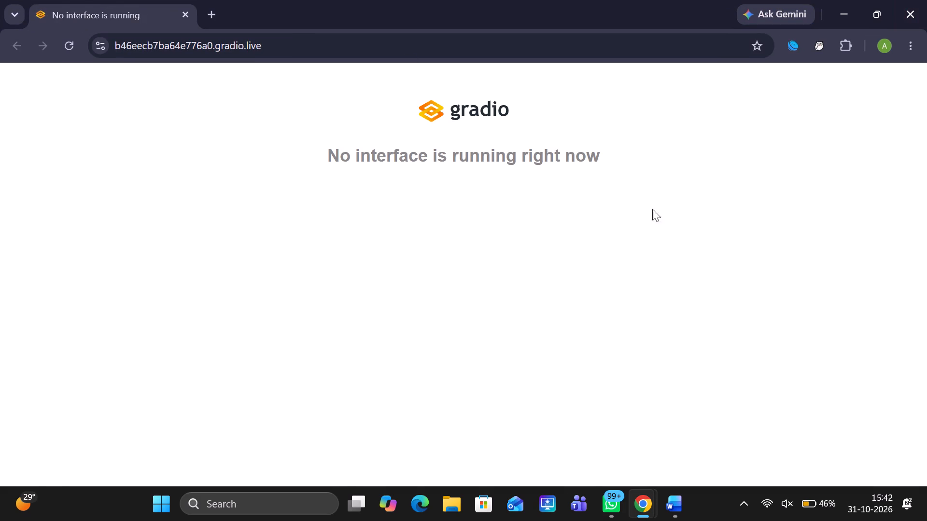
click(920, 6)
Run the Stage 1 dataset download and validation cell at the start of the notebook.
scroll(210, 293, up, 5)
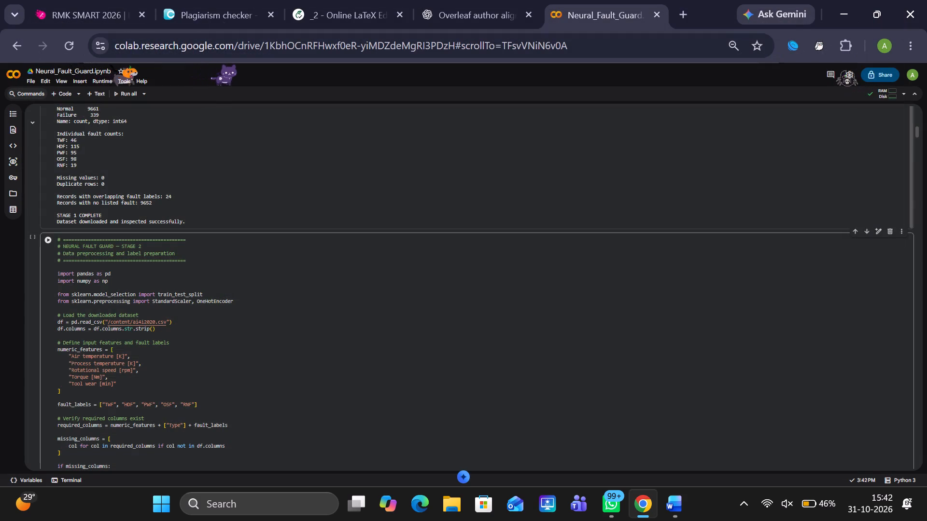
scroll(210, 293, up, 10)
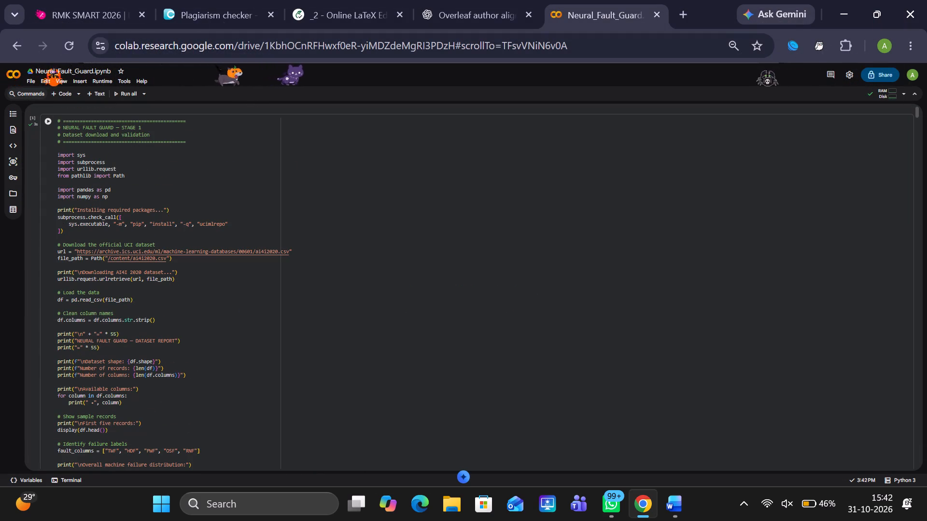
key(shift+Return)
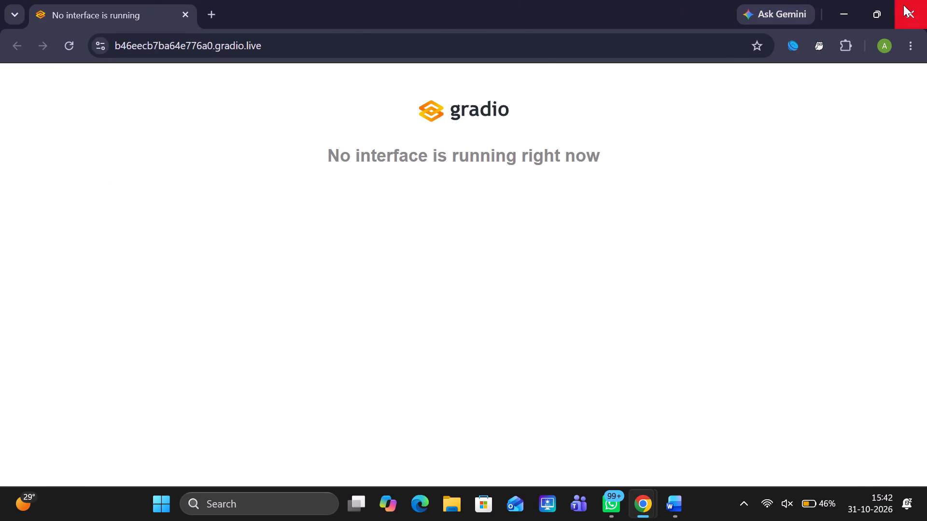
click(903, 5)
click(54, 123)
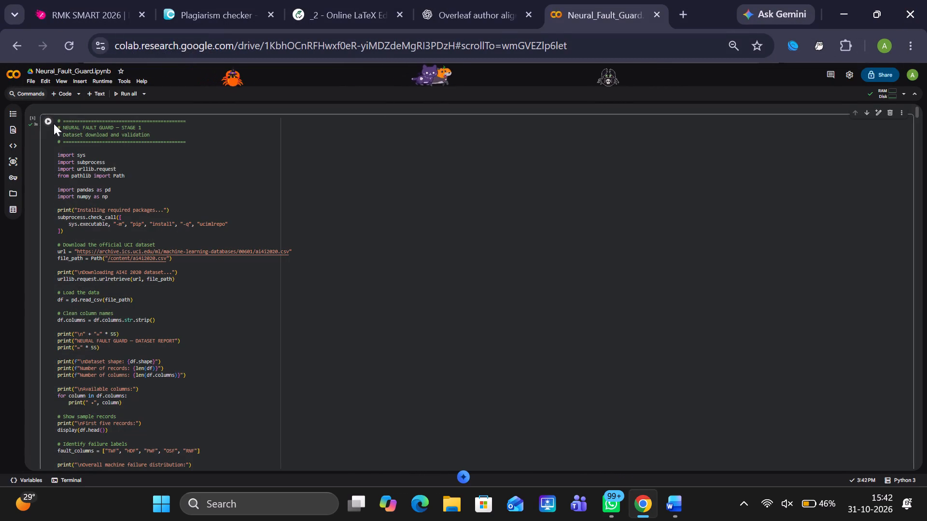
key(shift+Return)
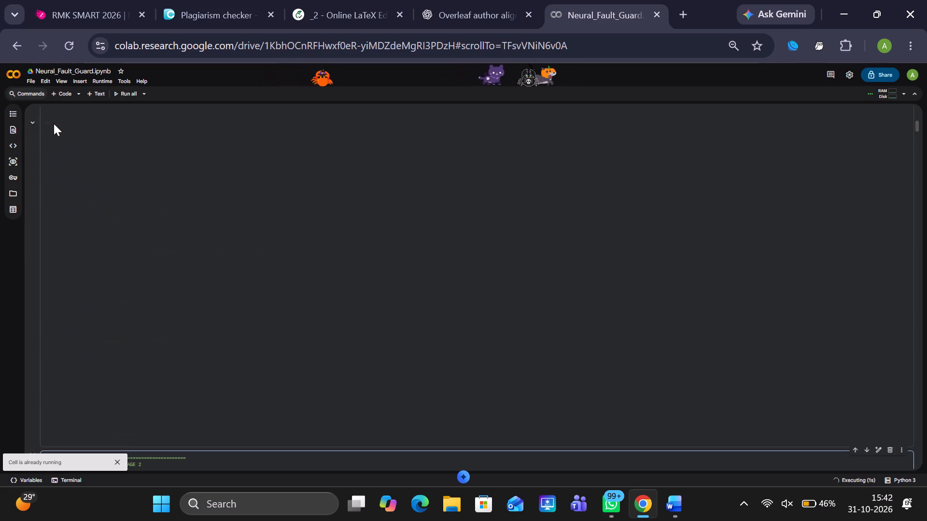
Run the notebook's stage cells in order, from Stage 2 through Stage 5 and on up to the first gradio install cell.
key(shift+Return)
key(shift+Return)
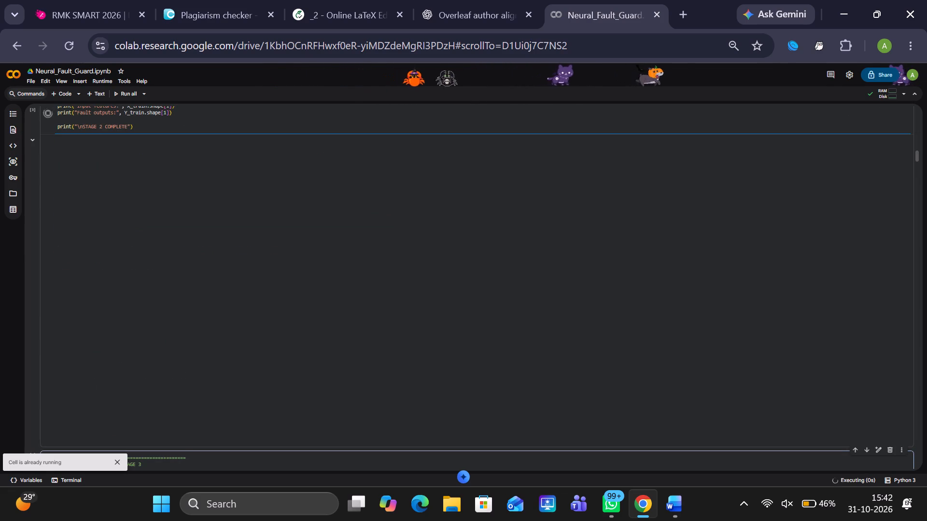
key(shift+Return)
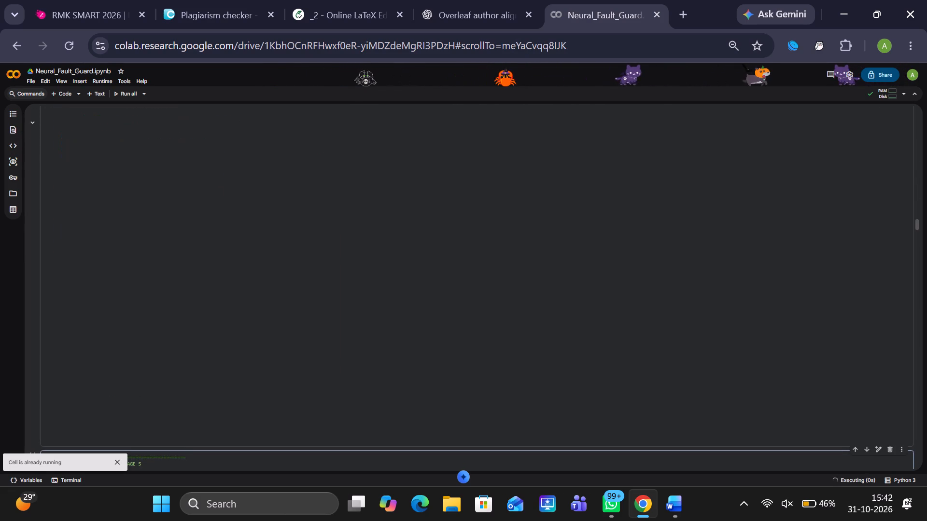
key(shift+Return)
key(shift+Return)
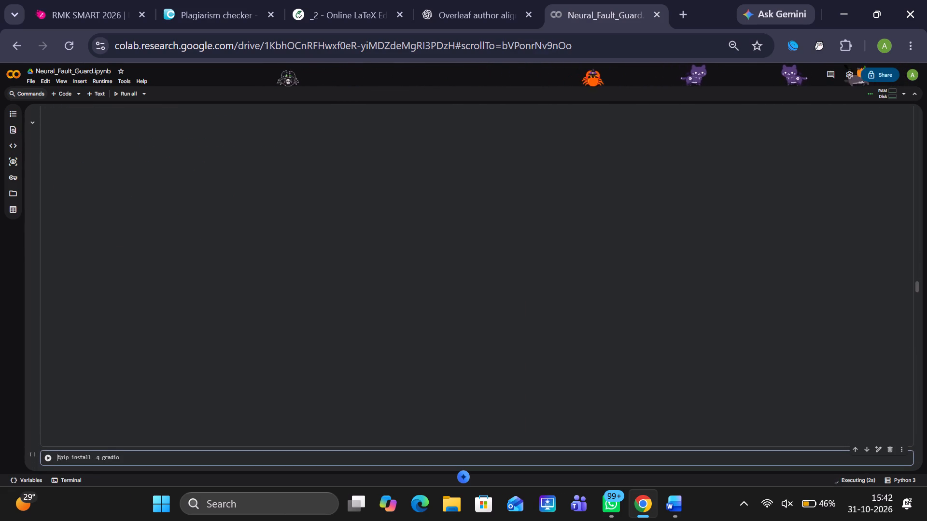
Run the remaining cells in order, from the gradio and plotly installs through the gradio_client upgrade to the final demo.launch dashboard cell.
key(shift+Return)
key(shift+Return)
key(shift+Return)
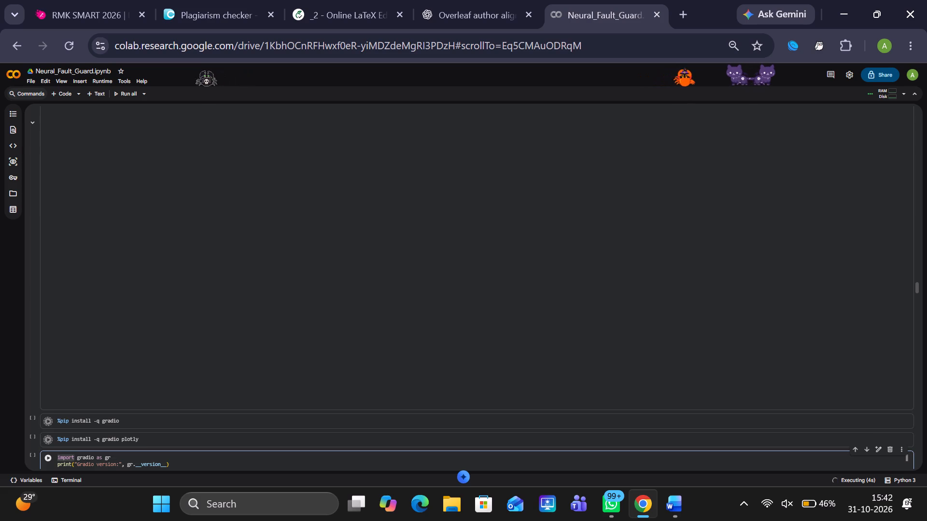
key(shift+Return)
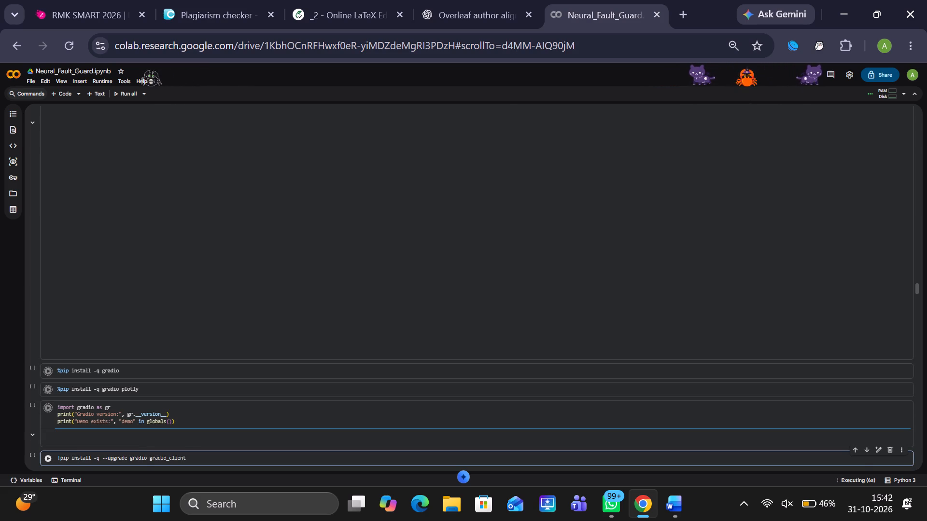
key(shift+Return)
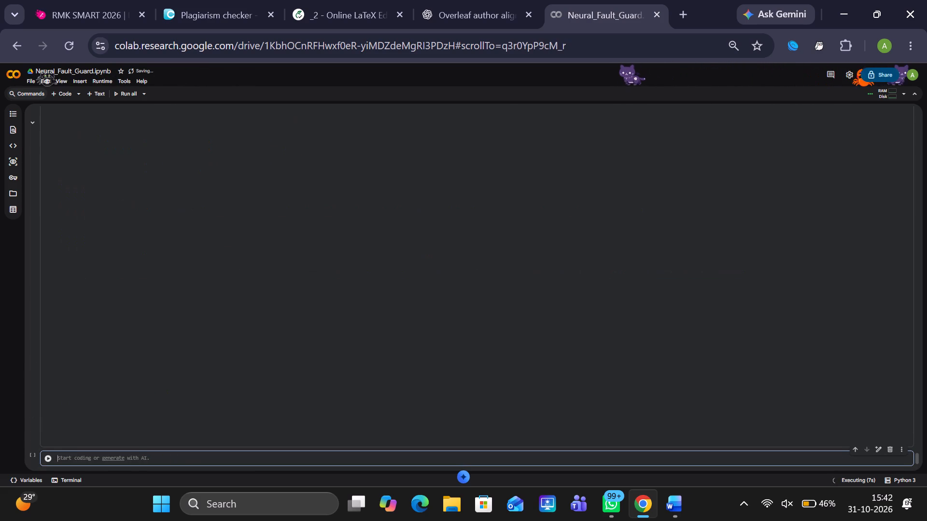
scroll(121, 83, down, 1)
scroll(140, 209, up, 1)
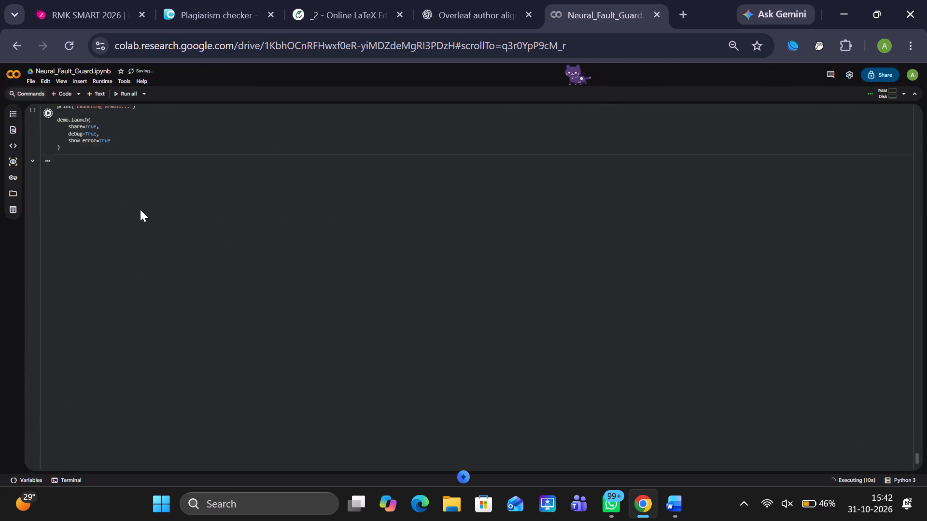
scroll(140, 209, up, 2)
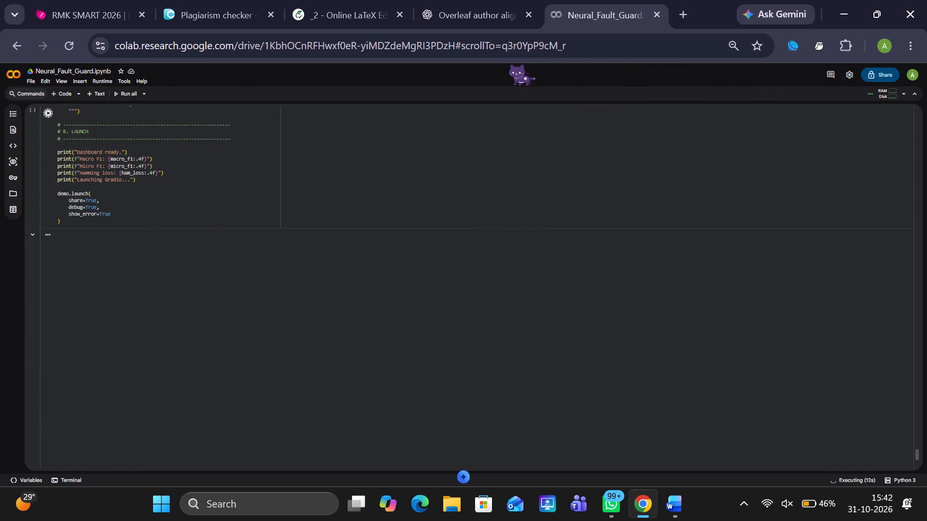
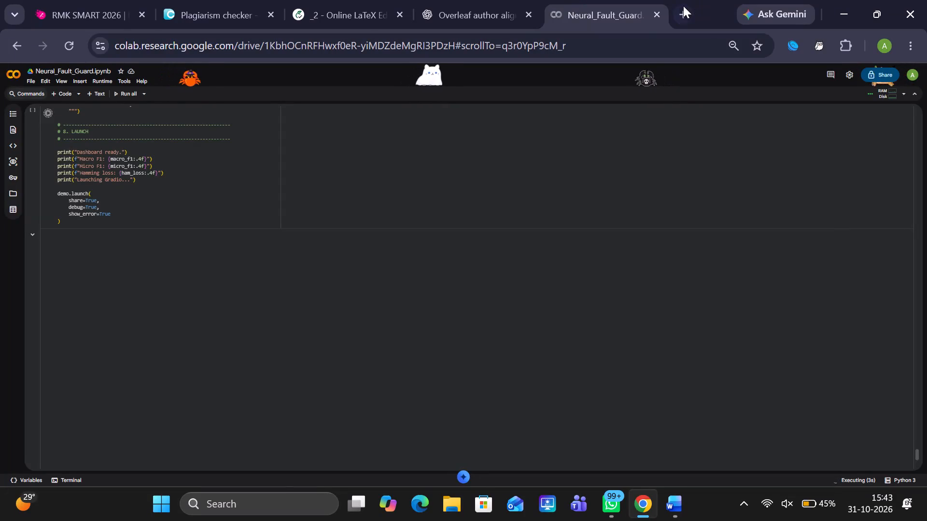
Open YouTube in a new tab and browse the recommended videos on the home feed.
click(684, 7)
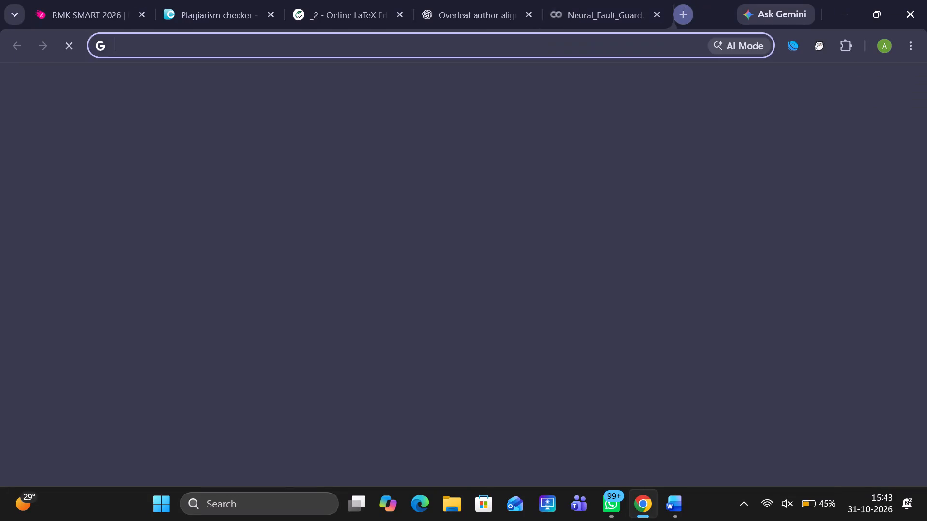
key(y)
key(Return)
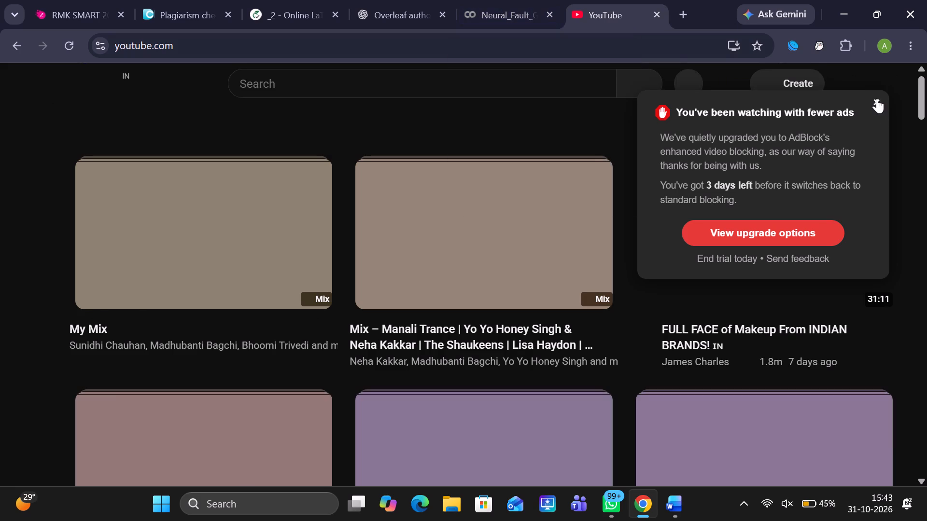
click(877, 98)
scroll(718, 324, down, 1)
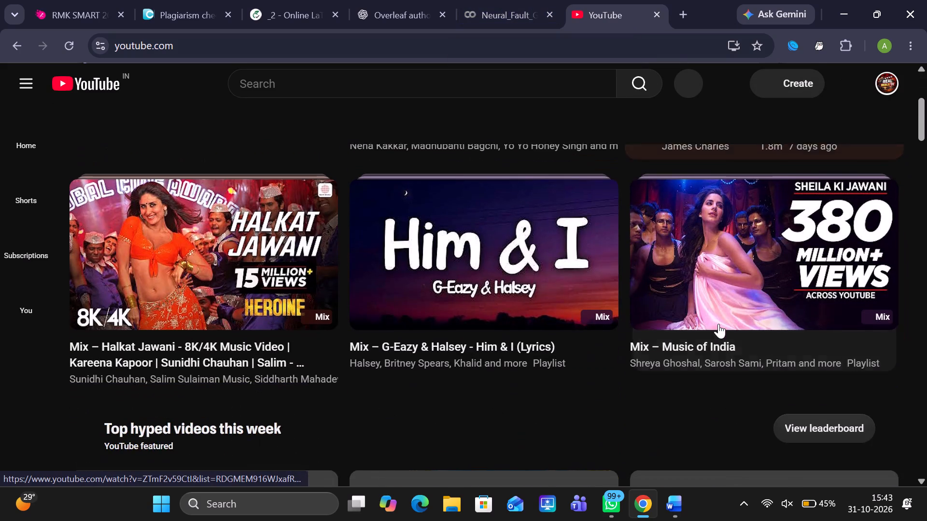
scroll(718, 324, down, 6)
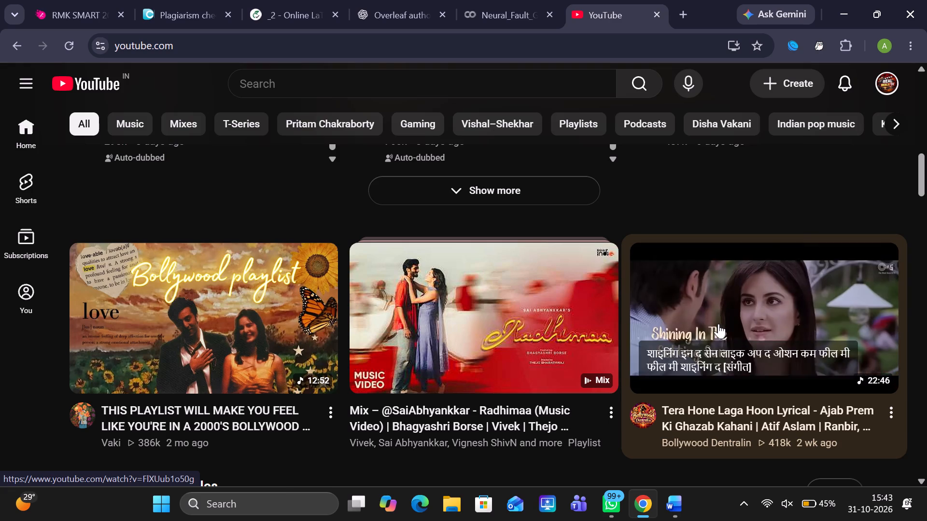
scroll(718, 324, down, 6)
Return to the Neural_Fault_Guard notebook, open the launch cell's public gradio.live link, and close the YouTube tab.
click(546, 0)
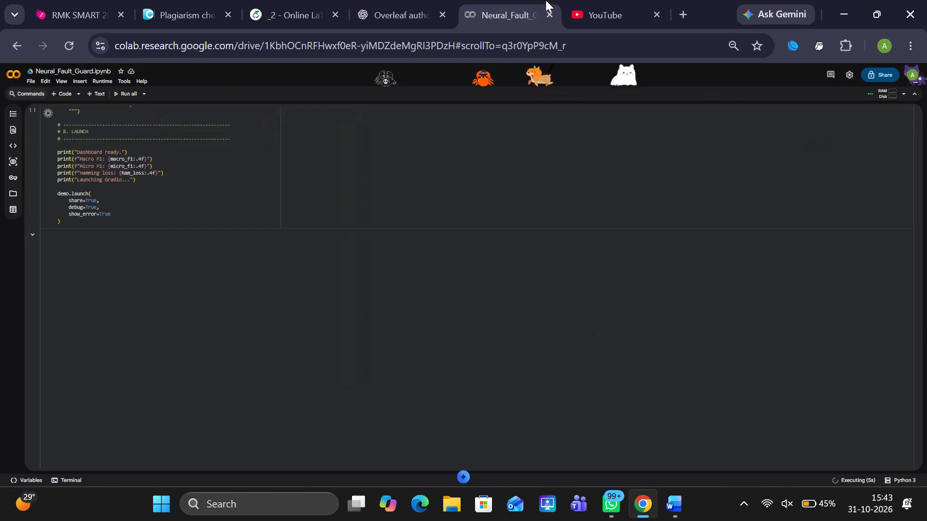
scroll(495, 179, down, 1)
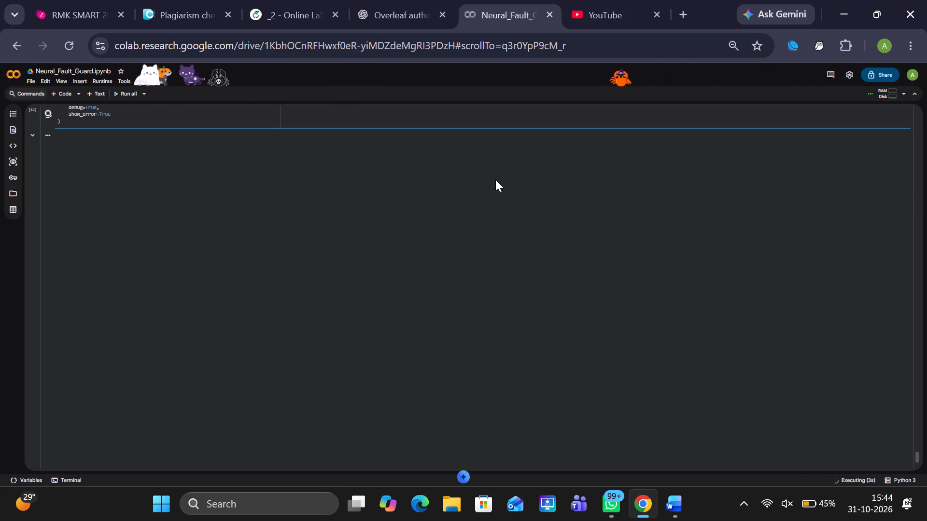
scroll(495, 179, up, 1)
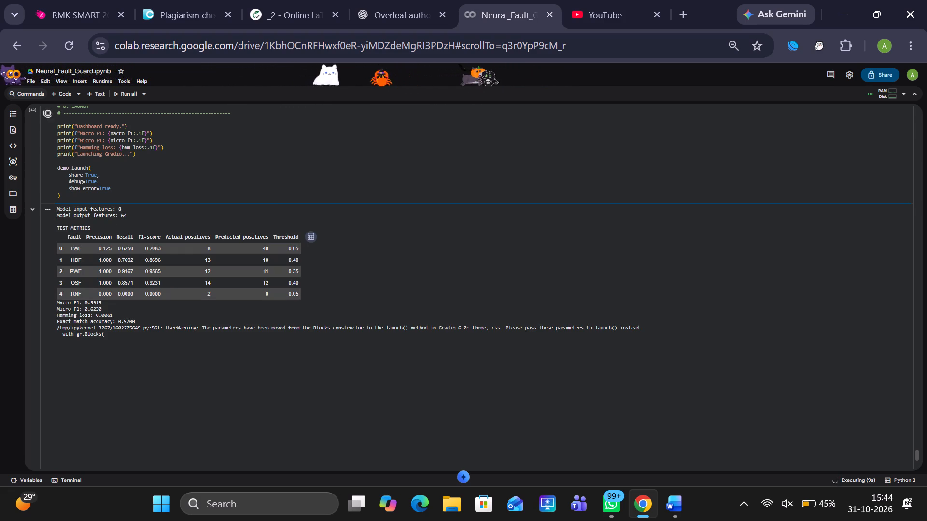
scroll(495, 179, down, 2)
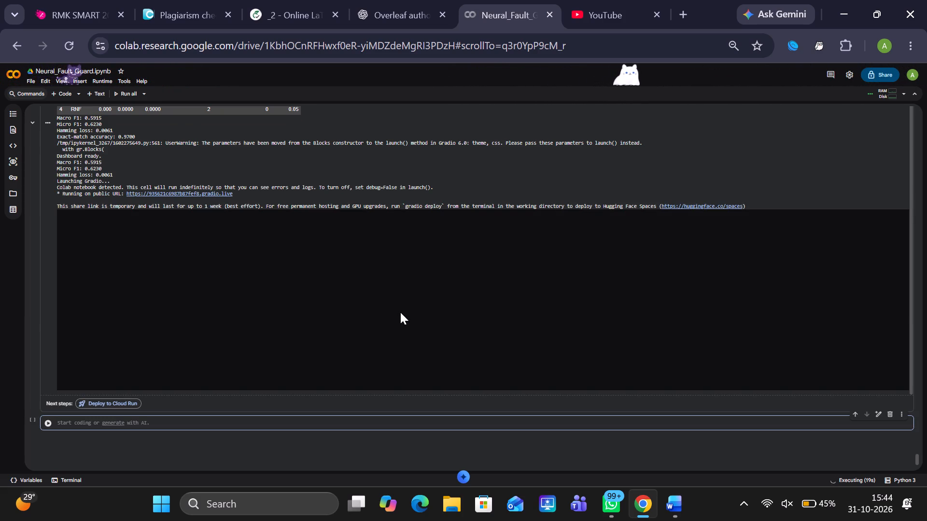
click(201, 195)
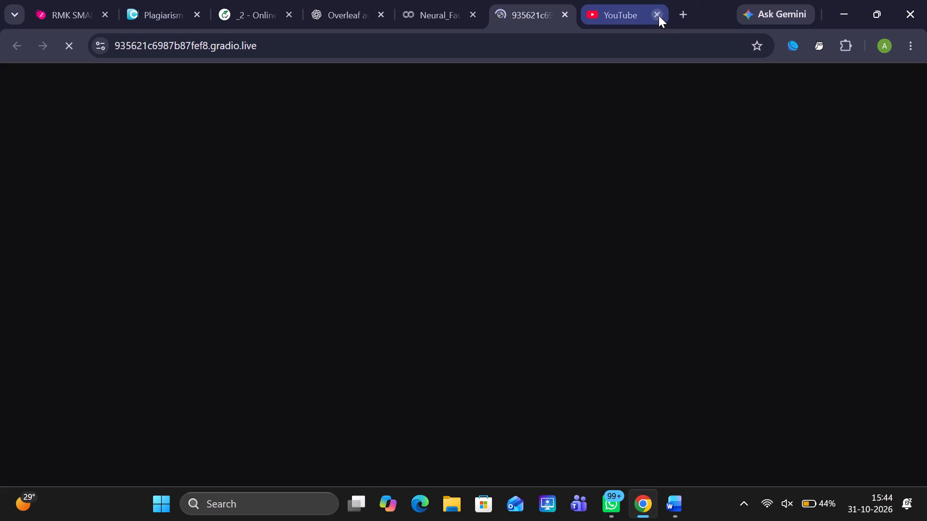
click(659, 15)
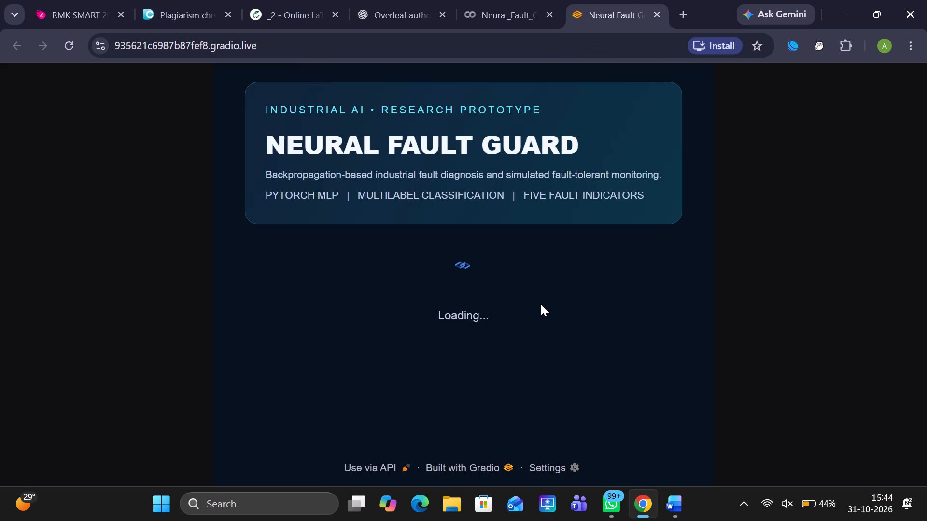
Examine the Neural Fault Guard dashboard's metric cards and the sensor monitoring console on its Fault Diagnosis page.
scroll(541, 304, down, 1)
scroll(541, 304, up, 1)
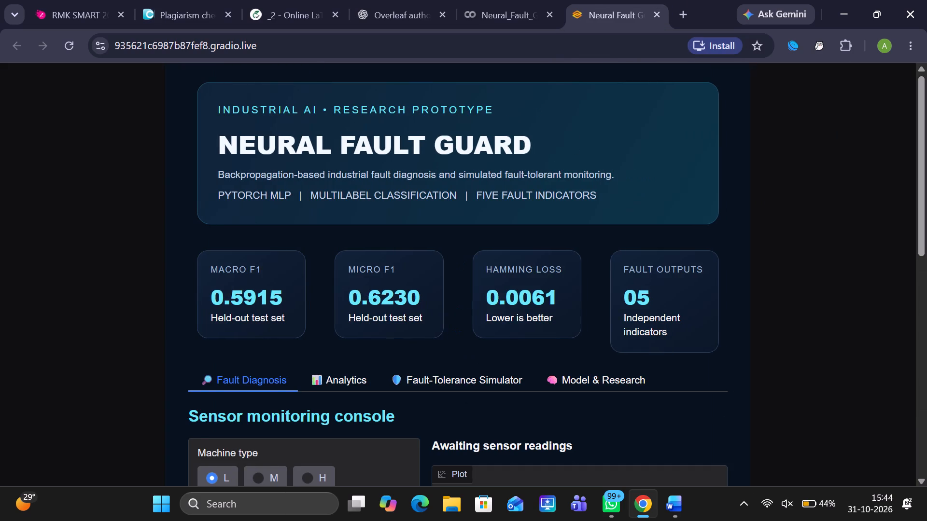
scroll(541, 304, down, 4)
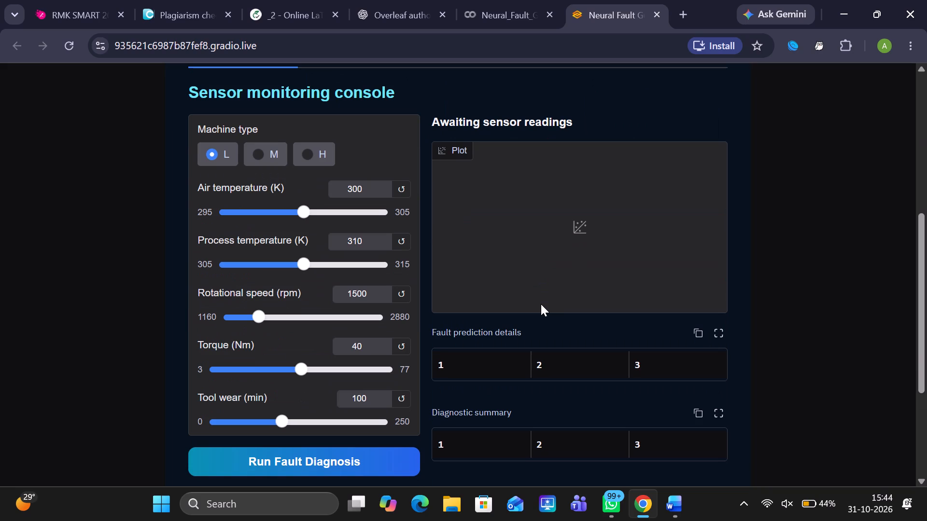
scroll(541, 304, up, 5)
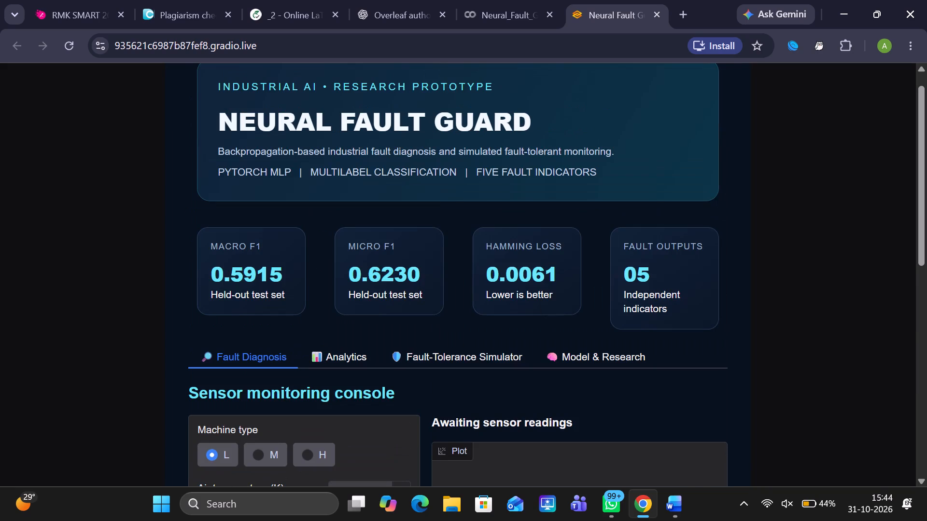
scroll(537, 379, down, 1)
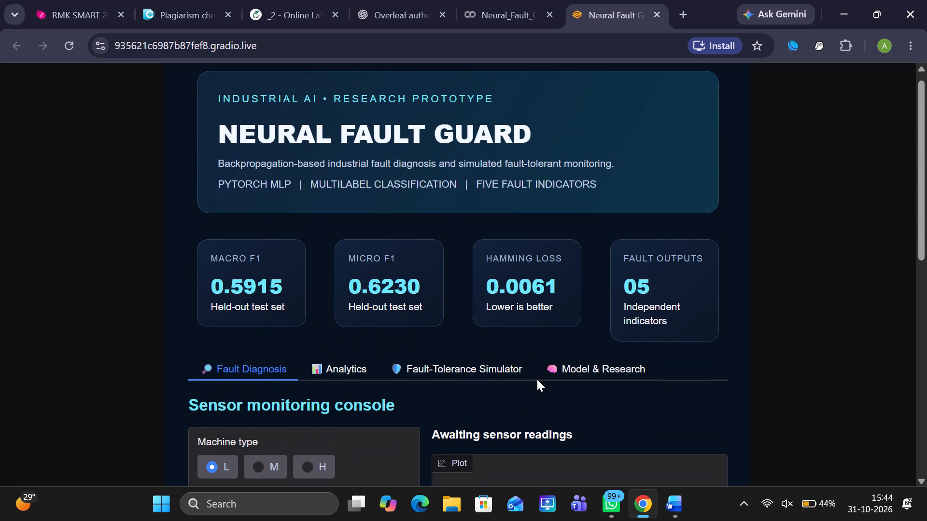
scroll(537, 379, up, 1)
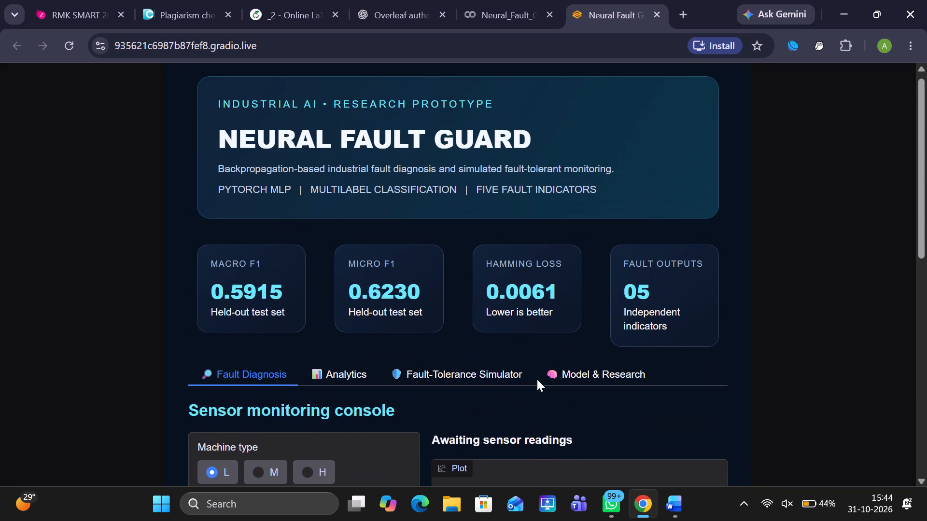
scroll(537, 379, down, 3)
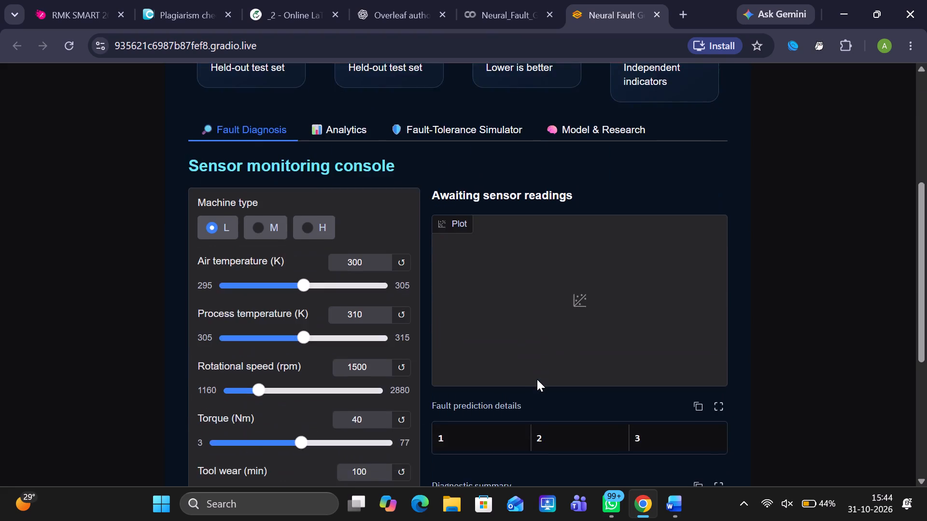
scroll(537, 379, down, 1)
scroll(537, 379, up, 1)
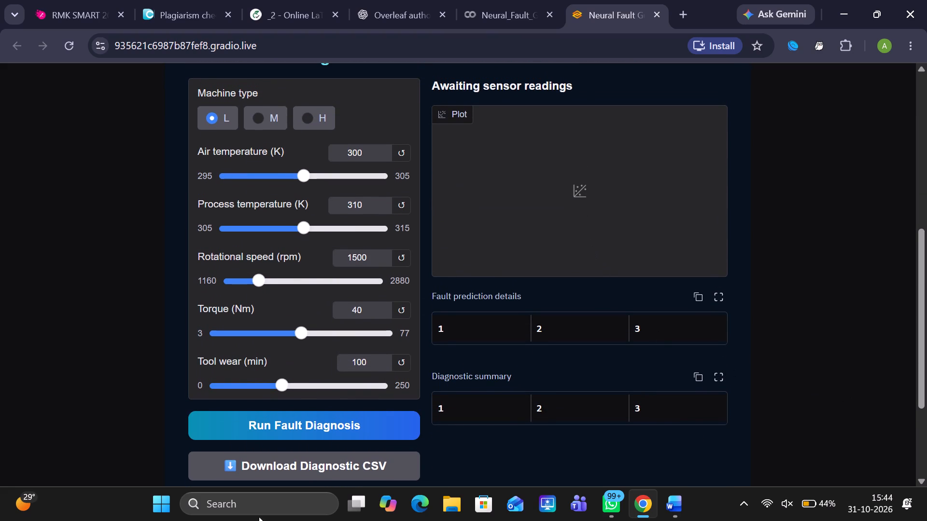
Run the fault diagnosis with the default sensor readings for machine type L.
click(309, 427)
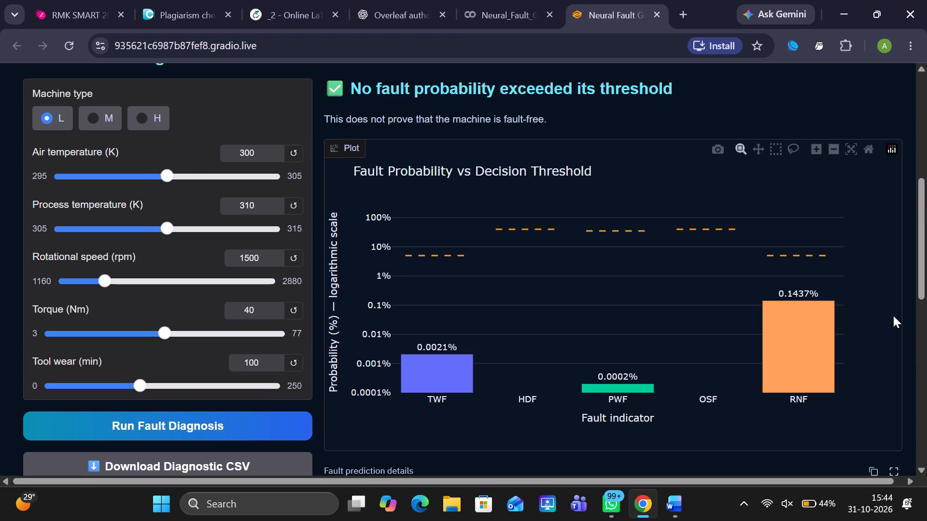
Capture a screenshot of the sensor inputs together with the Fault Probability vs Decision Threshold chart, and dismiss the capture notification.
key(Print)
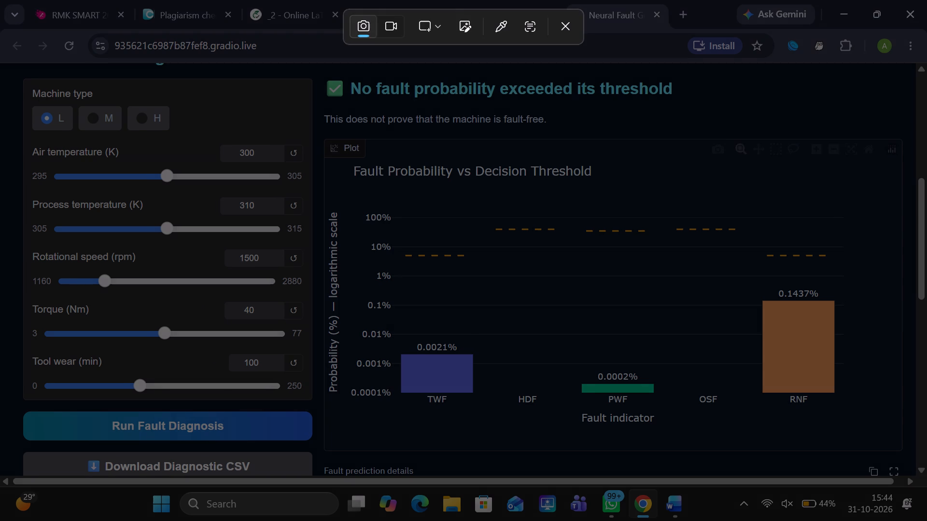
drag(3, 65, 926, 447)
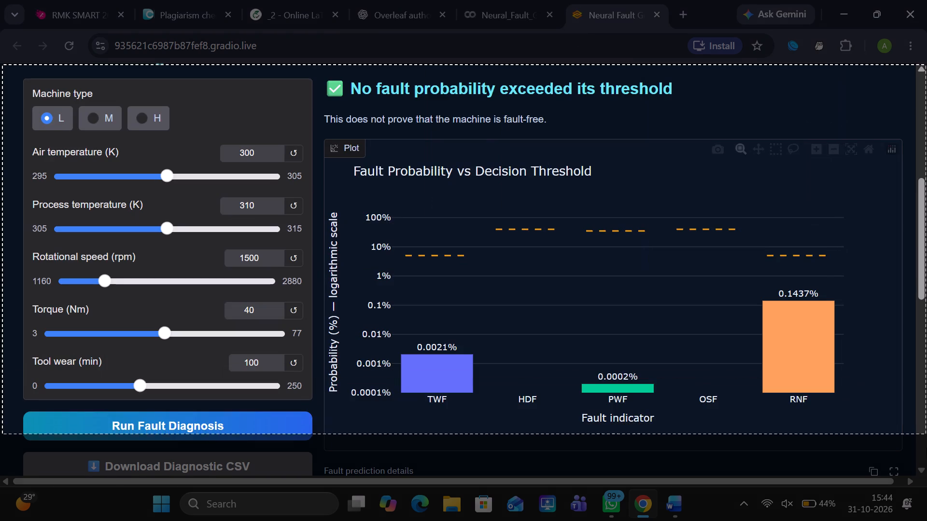
drag(926, 447, 909, 480)
scroll(598, 412, down, 4)
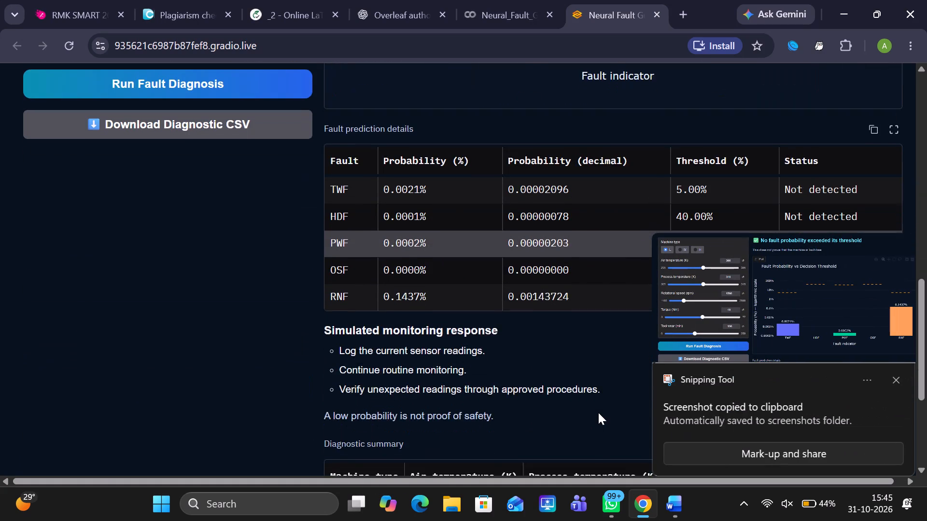
scroll(598, 412, down, 1)
click(902, 378)
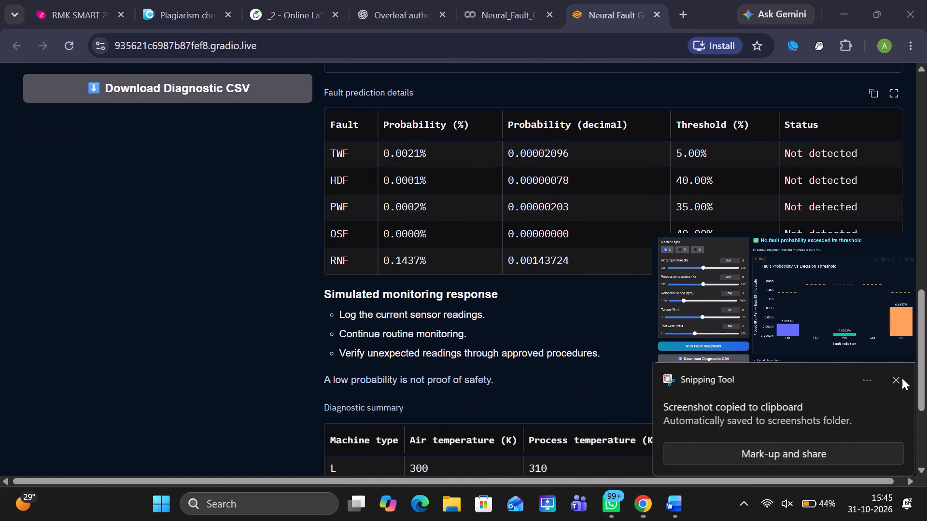
scroll(758, 403, down, 3)
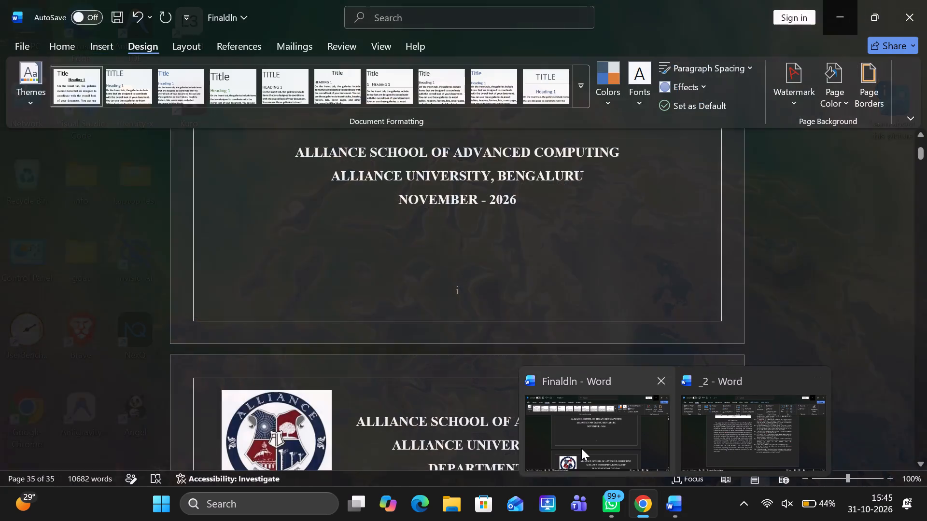
Switch to the Finaldln report in Word and look through its later sections, from the methodology stages to the novelty section.
click(581, 448)
scroll(509, 381, down, 20)
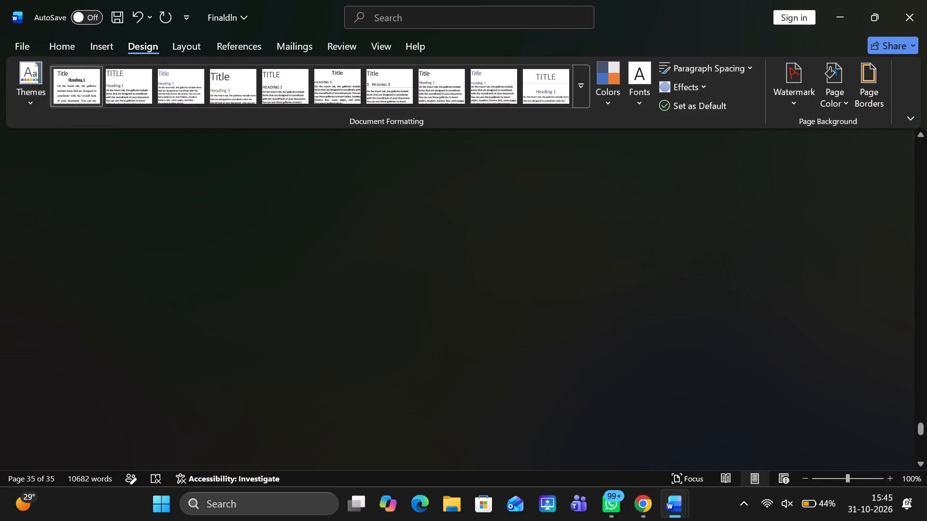
scroll(509, 381, down, 6)
scroll(509, 381, up, 6)
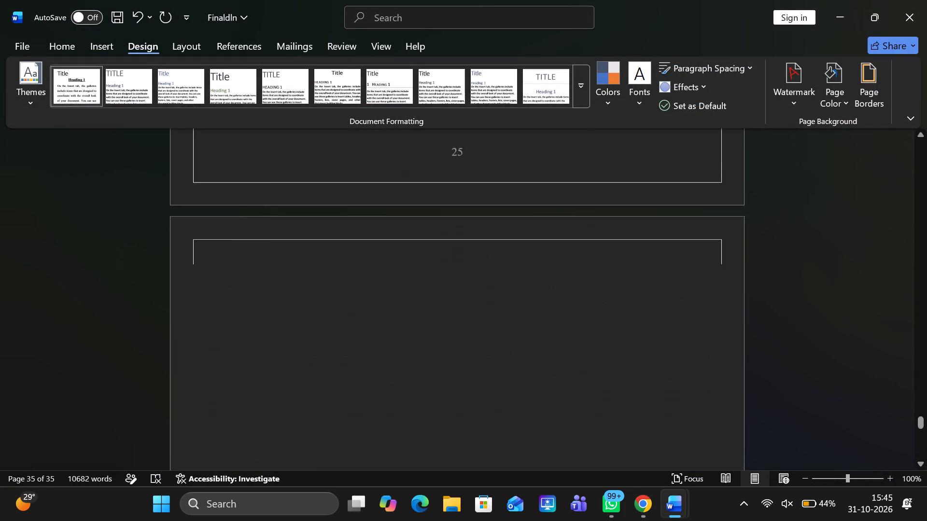
scroll(509, 381, up, 7)
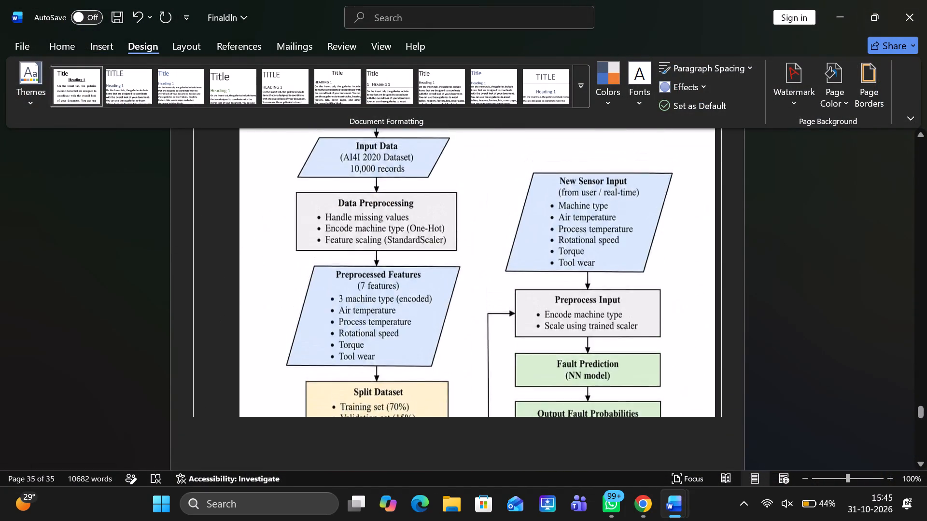
scroll(509, 381, up, 1)
scroll(509, 381, down, 3)
scroll(509, 381, up, 2)
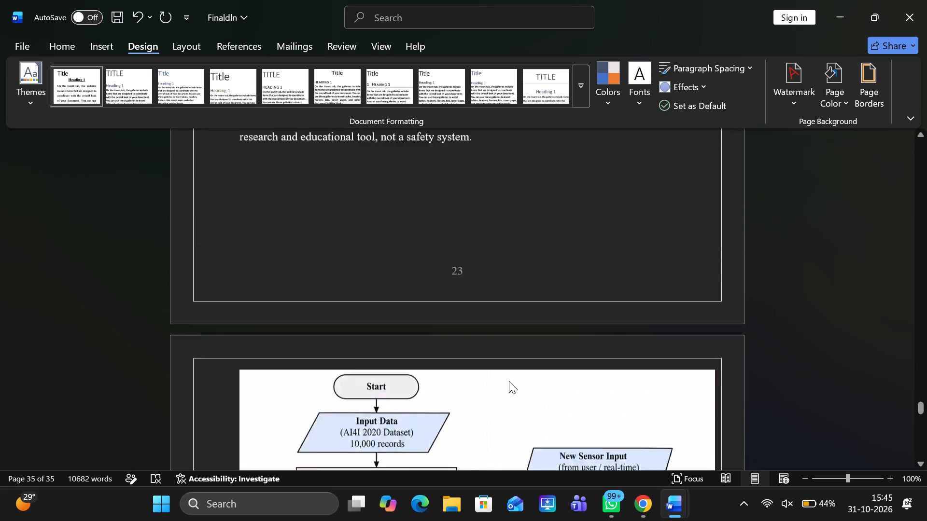
scroll(509, 381, up, 6)
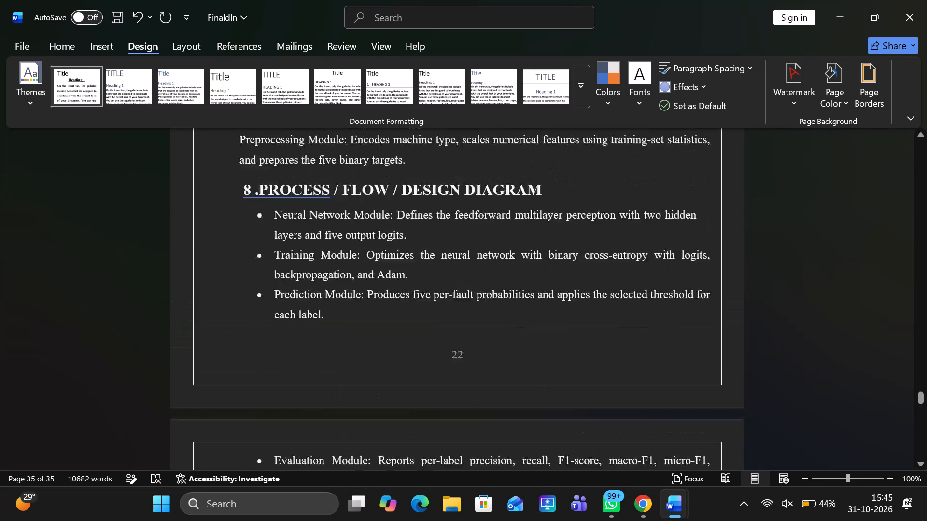
scroll(509, 381, up, 7)
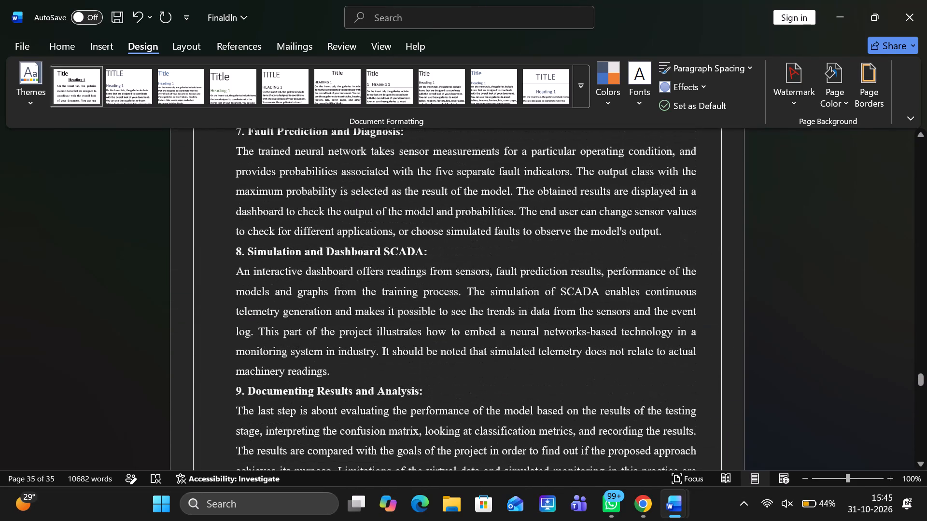
scroll(509, 381, down, 3)
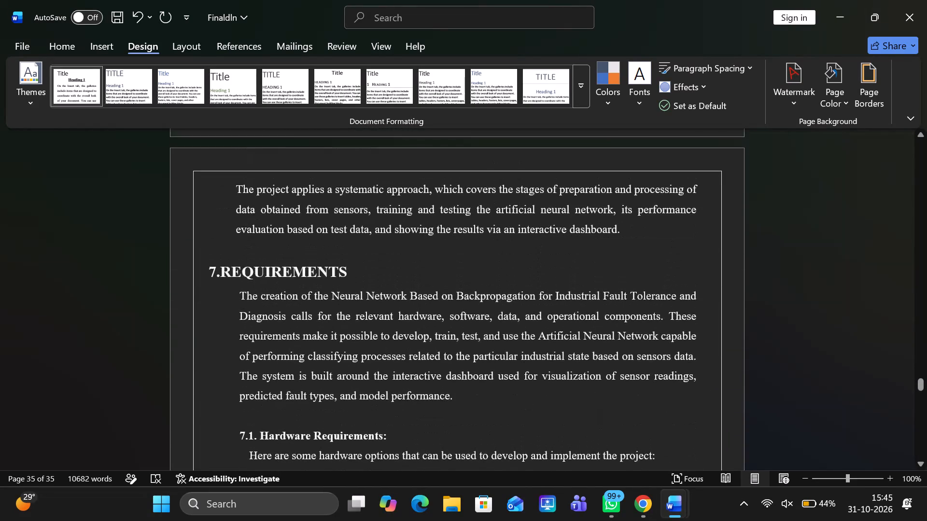
scroll(509, 381, down, 9)
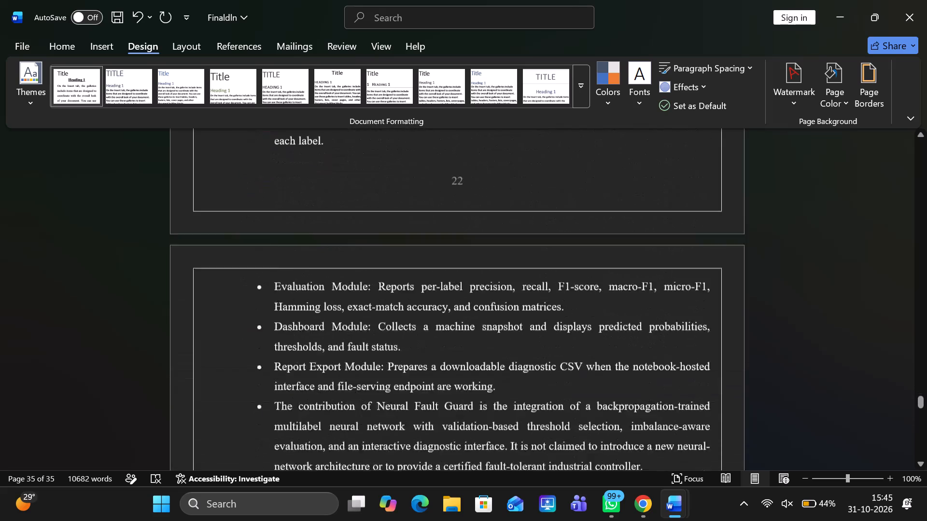
scroll(509, 381, down, 8)
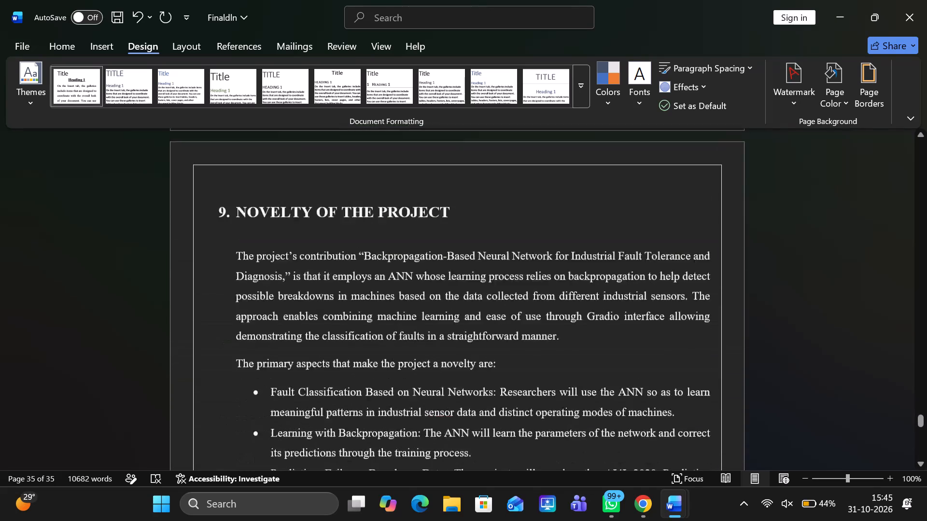
Change the section 10 heading from CONCLUSION to "RESULT & CONCLUSION".
scroll(509, 381, down, 4)
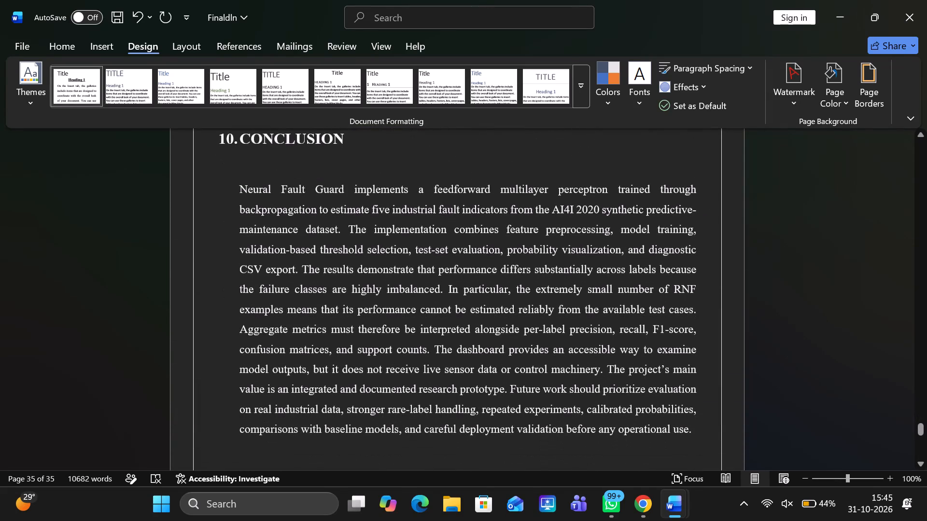
click(243, 137)
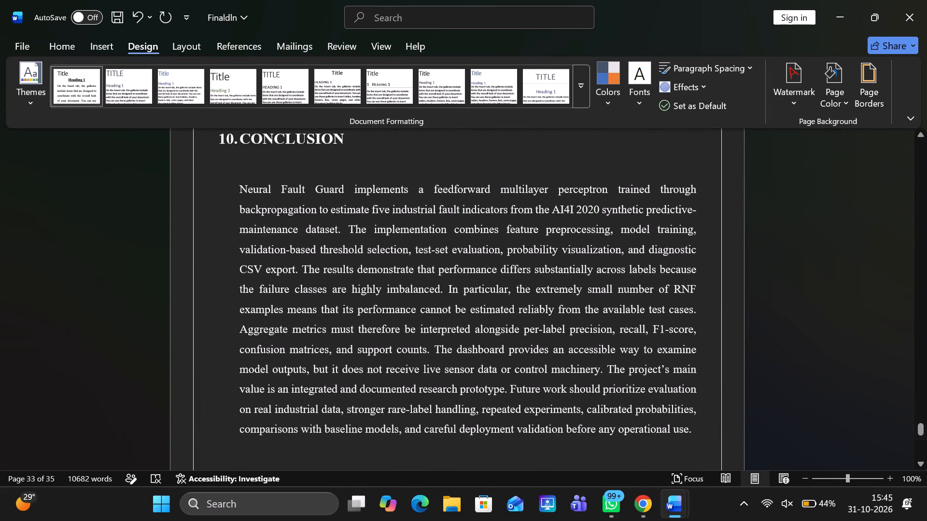
key(BackSpace)
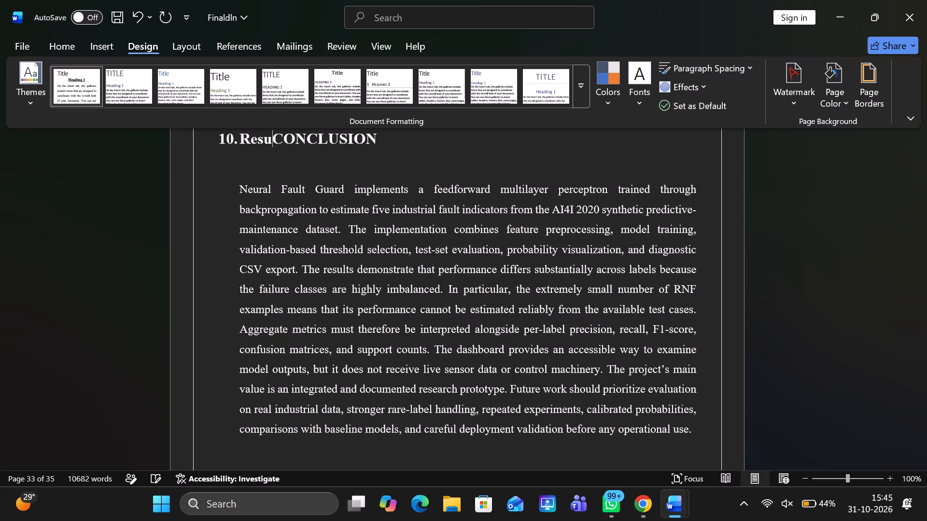
text(lt ==)
key(BackSpace)
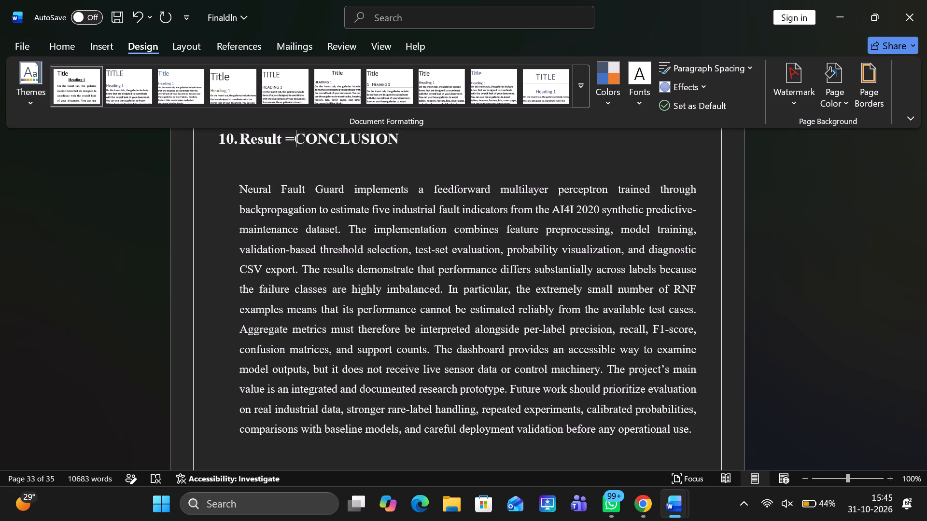
key(BackSpace)
key(BackSpace)
key(BackSpace)
key(BackSpace)
key(BackSpace)
key(BackSpace)
key(BackSpace)
key(BackSpace)
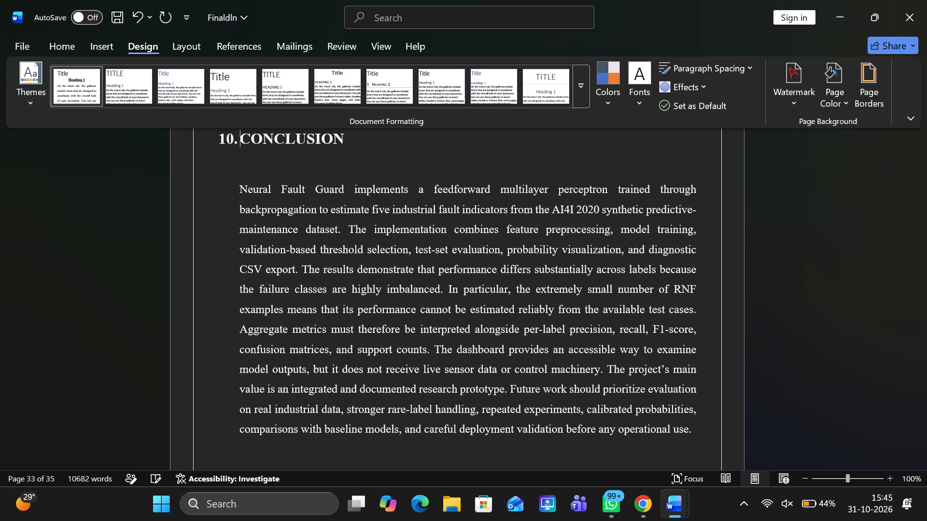
text(RESULT)
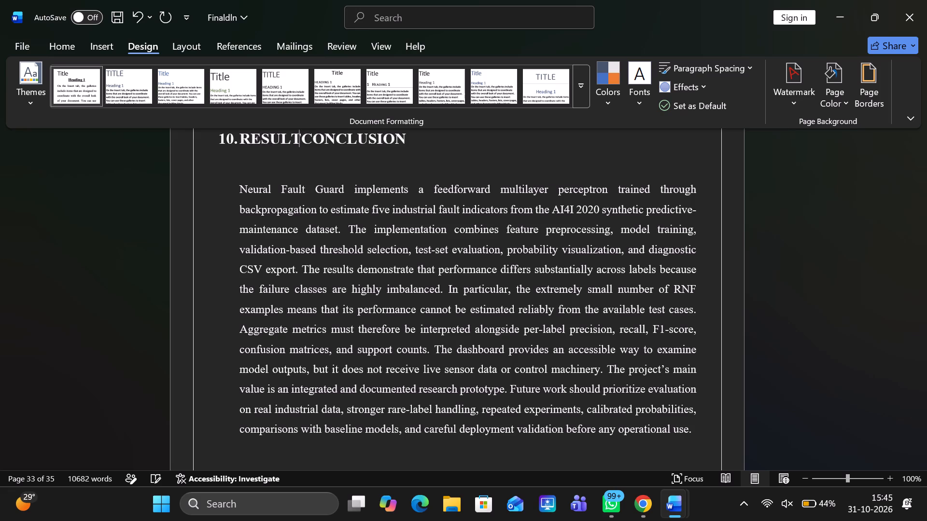
key(space)
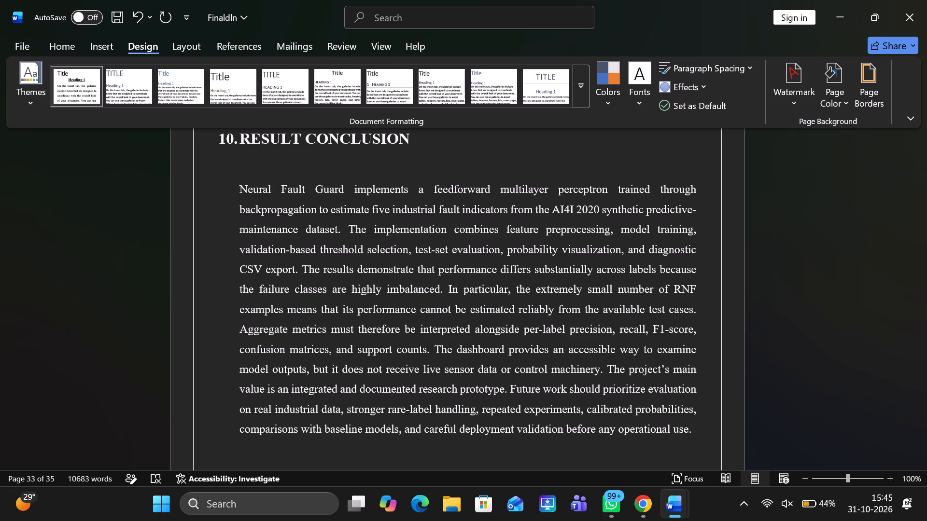
text(&)
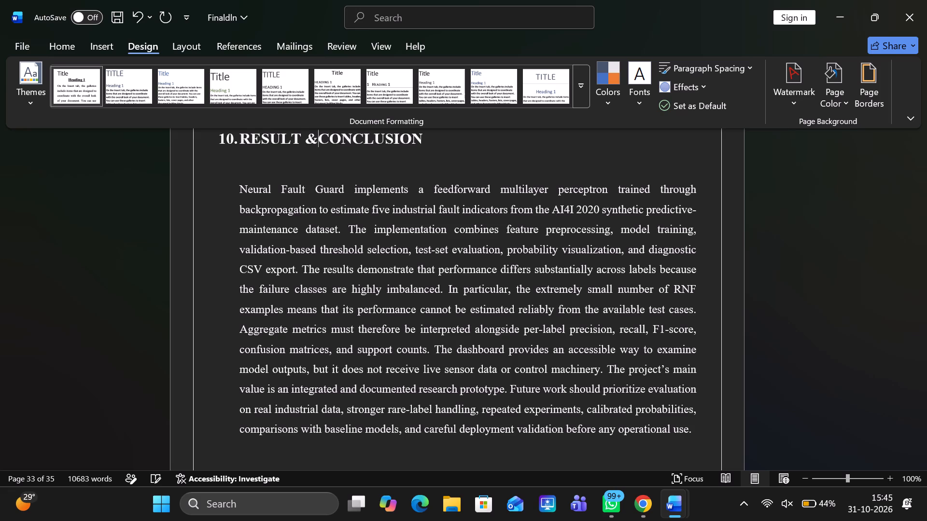
key(space)
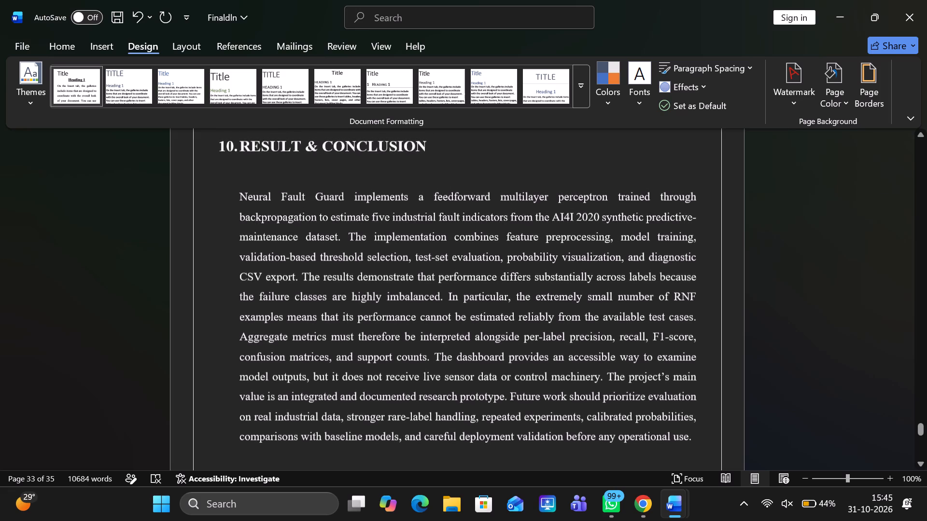
Paste the captured sensor inputs and fault probability chart on a new line below the conclusion paragraph.
scroll(449, 197, down, 1)
click(696, 255)
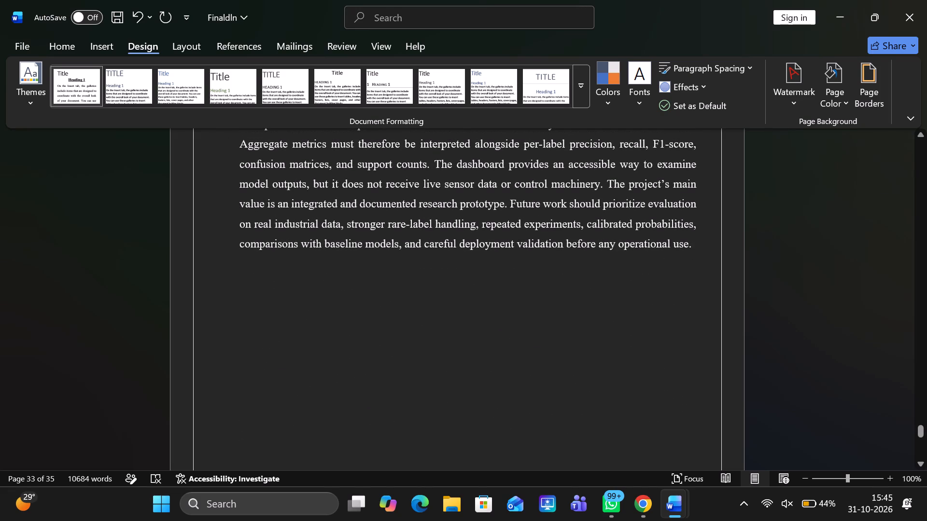
key(Return)
key(ctrl+v)
Shrink the pasted dashboard screenshot proportionally so it fits inside the page border.
drag(675, 374, 564, 367)
drag(511, 334, 410, 335)
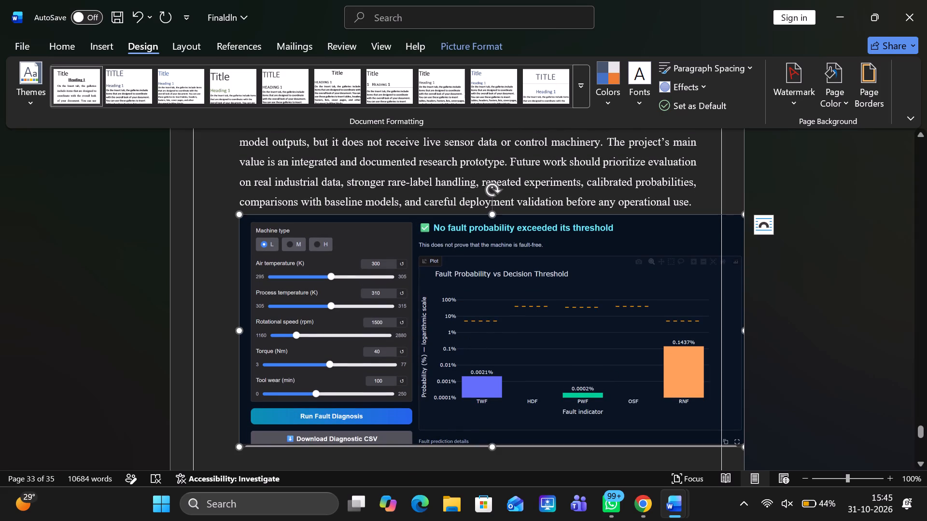
drag(412, 354, 337, 343)
drag(426, 365, 308, 351)
drag(239, 446, 267, 417)
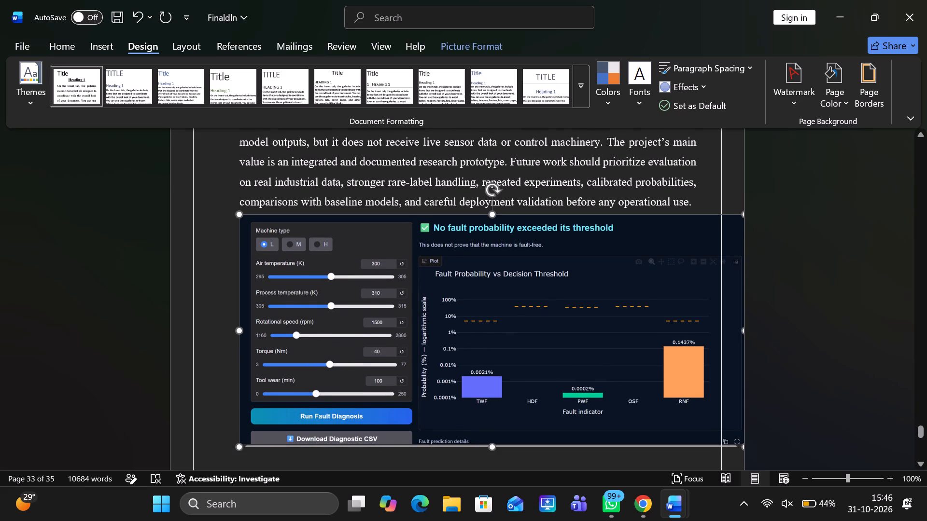
drag(267, 417, 318, 369)
drag(398, 319, 398, 341)
click(490, 453)
scroll(490, 453, down, 1)
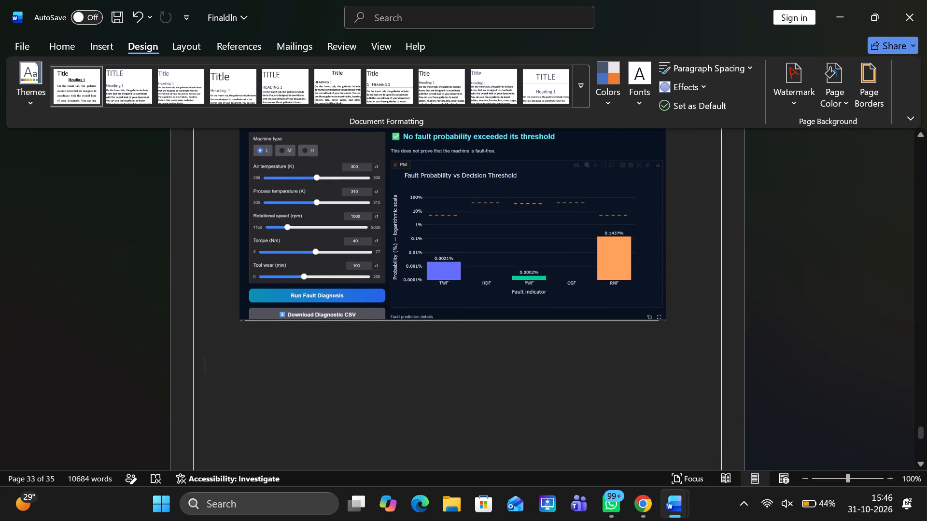
Insert a blank line between the conclusion paragraph and the dashboard screenshot.
click(644, 245)
scroll(642, 231, up, 1)
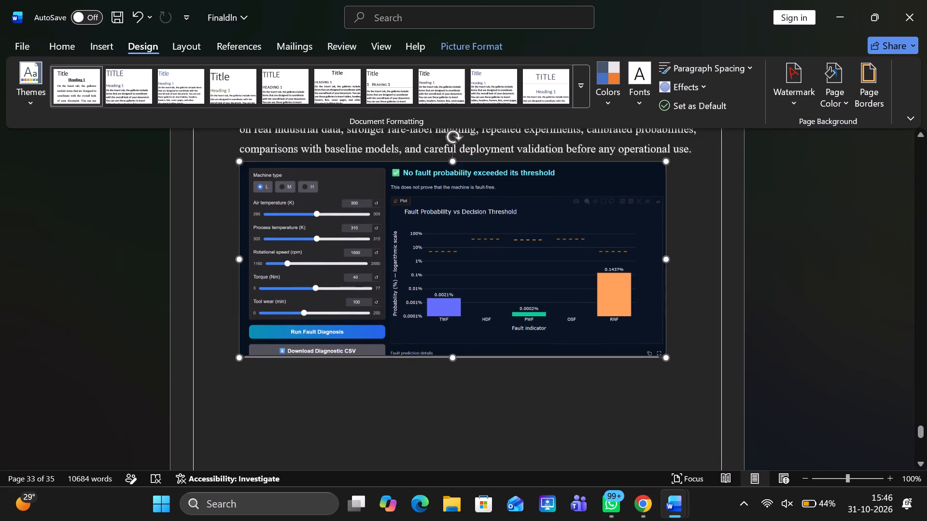
scroll(642, 231, up, 1)
click(701, 296)
key(Return)
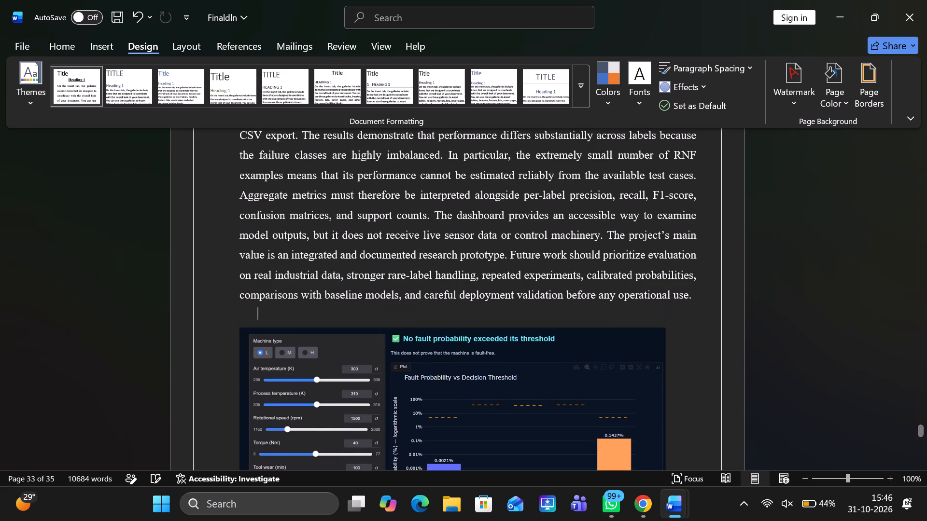
scroll(701, 296, down, 1)
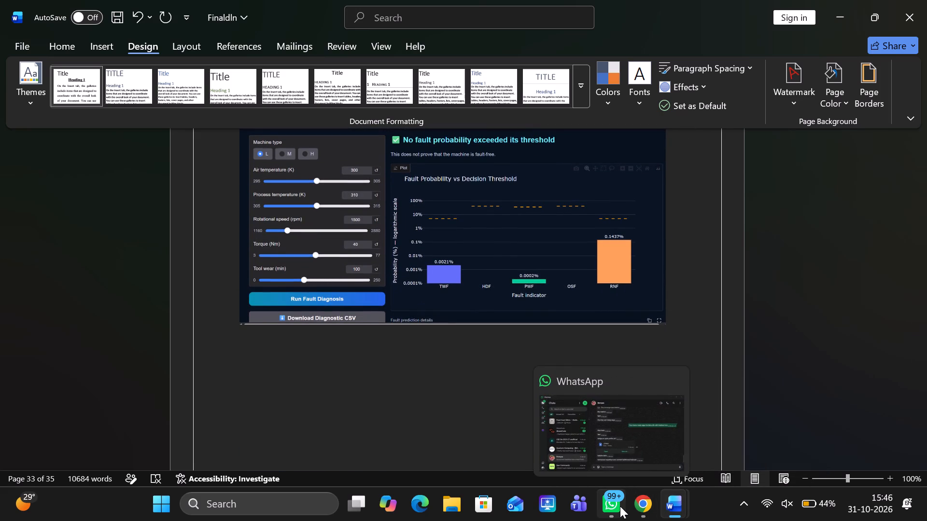
Switch to the dashboard in Chrome and capture the fault prediction table, simulated monitoring response and diagnostic summary as one screenshot.
click(660, 437)
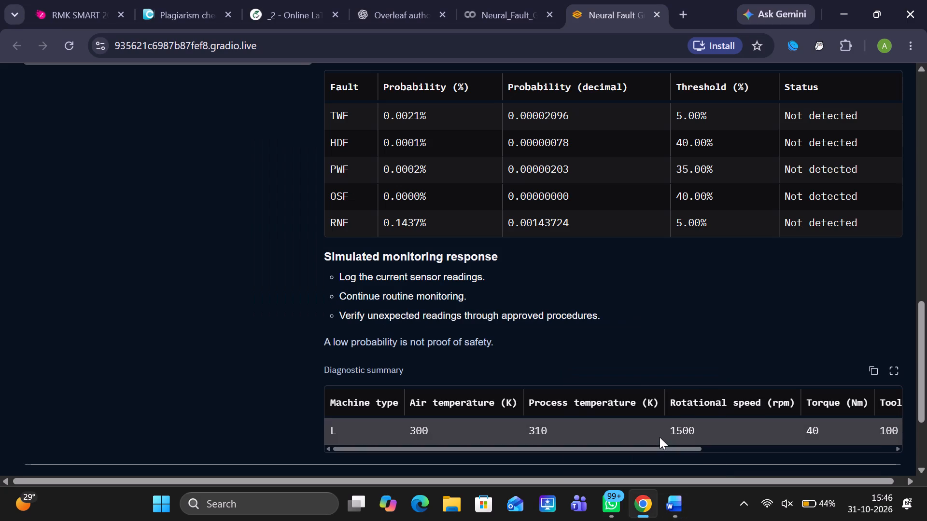
key(Print)
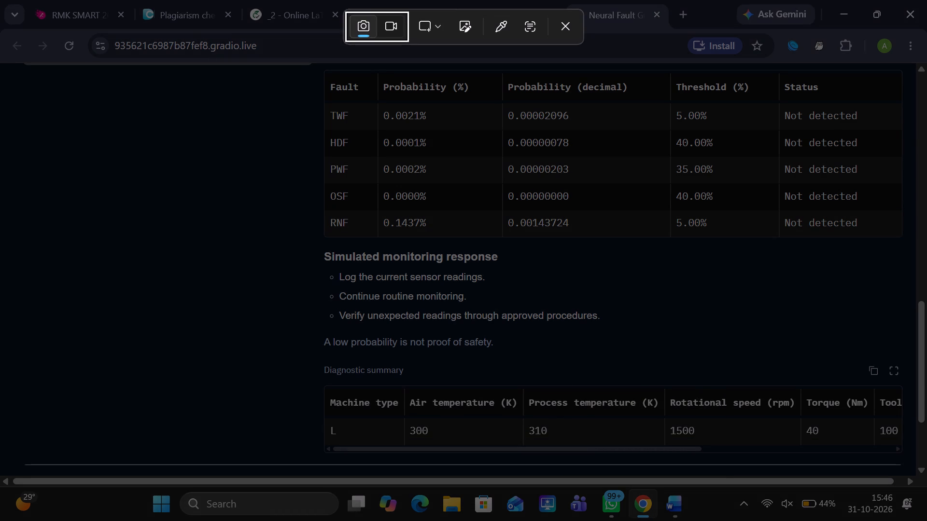
drag(297, 69, 916, 463)
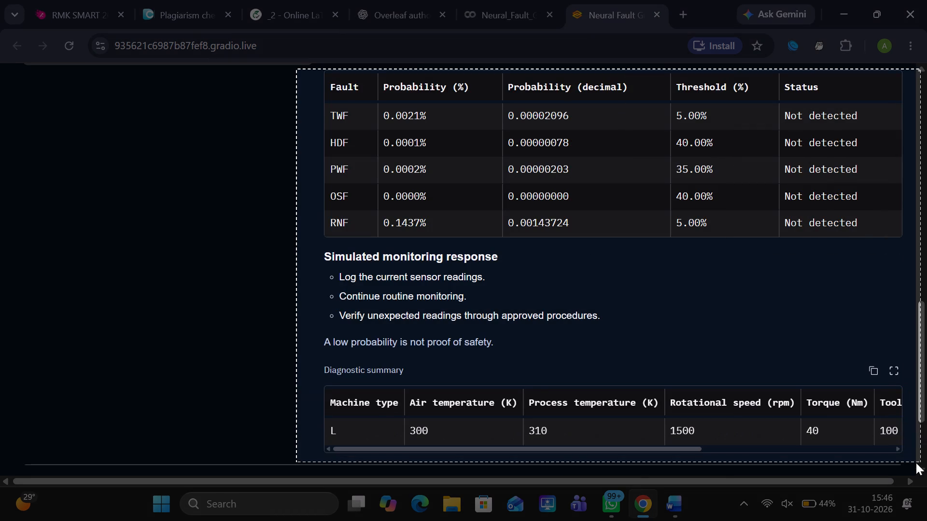
drag(916, 463, 910, 460)
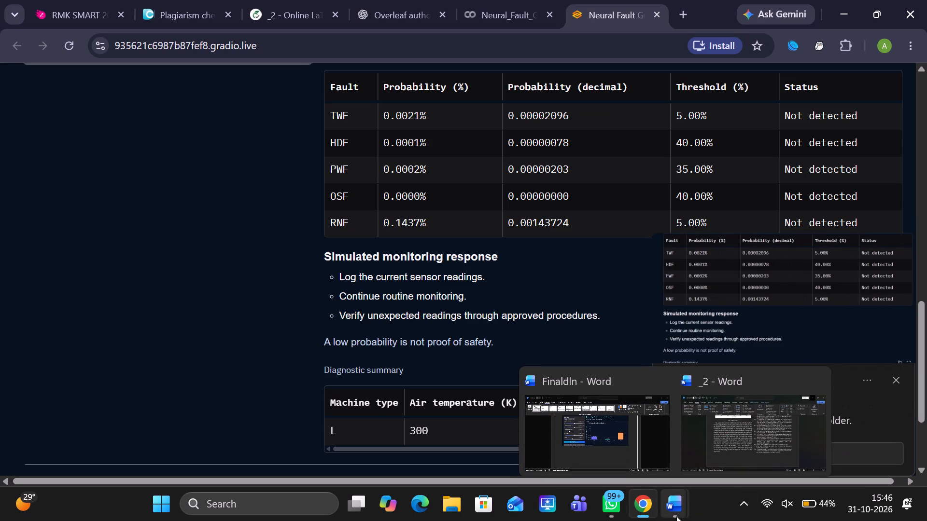
Switch to the Finaldln report in Word and paste the prediction table screenshot below the chart image.
click(640, 466)
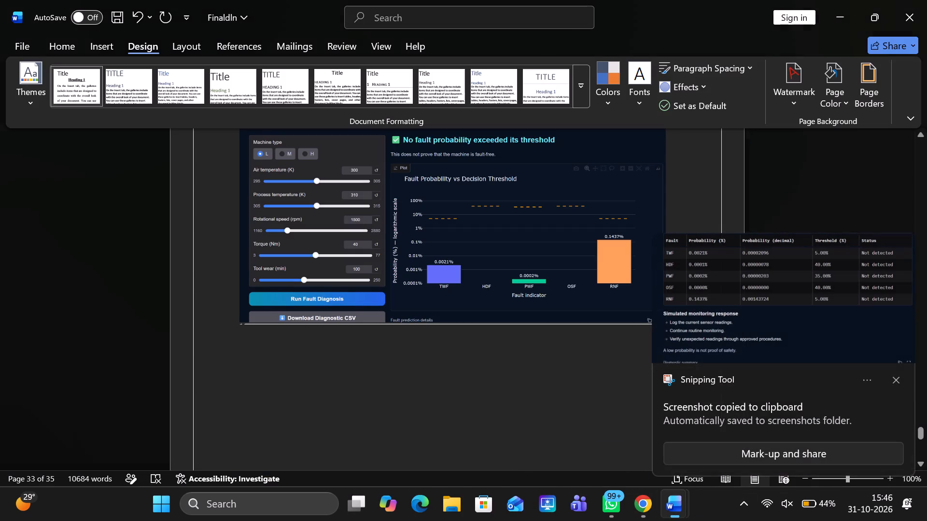
click(620, 351)
key(ctrl+v)
scroll(630, 365, up, 1)
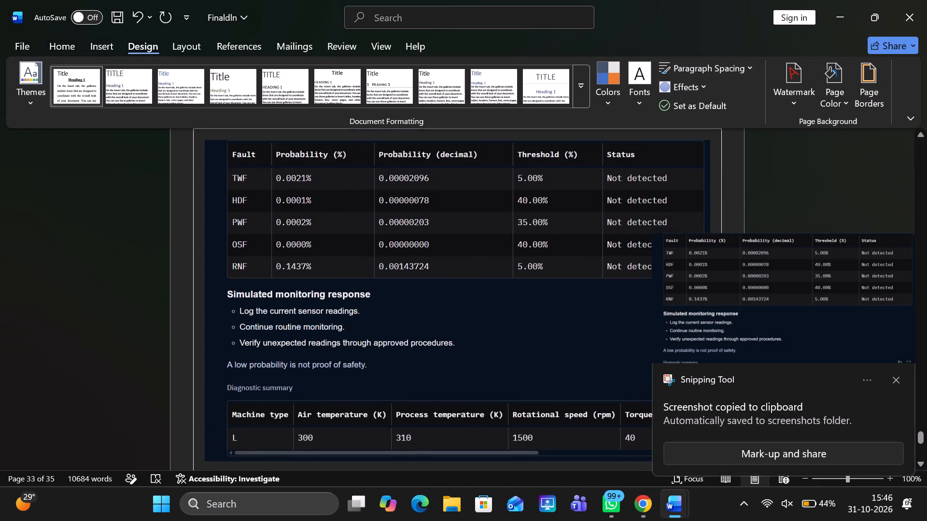
scroll(630, 365, up, 1)
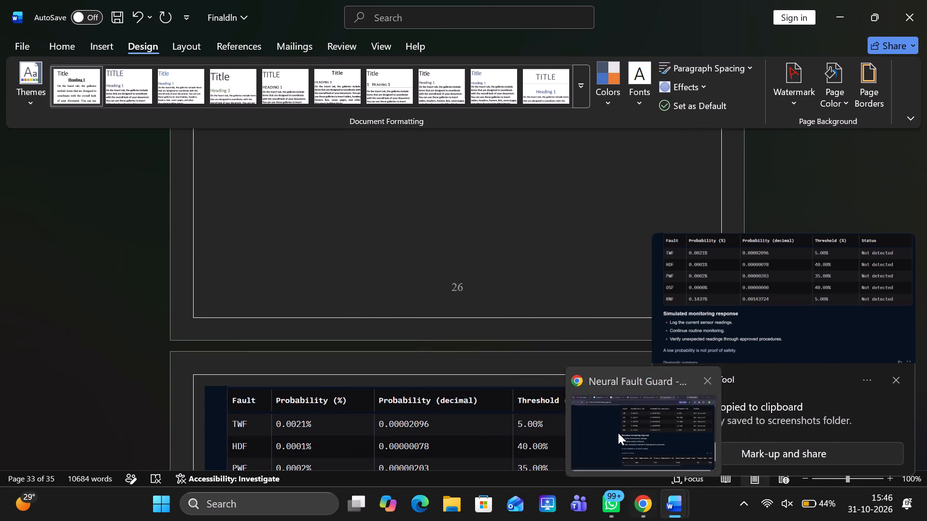
Return to the dashboard in Chrome, dismiss the capture notification, and look through the Fault-Tolerance Simulator and Model & Research pages.
click(618, 433)
scroll(528, 388, down, 2)
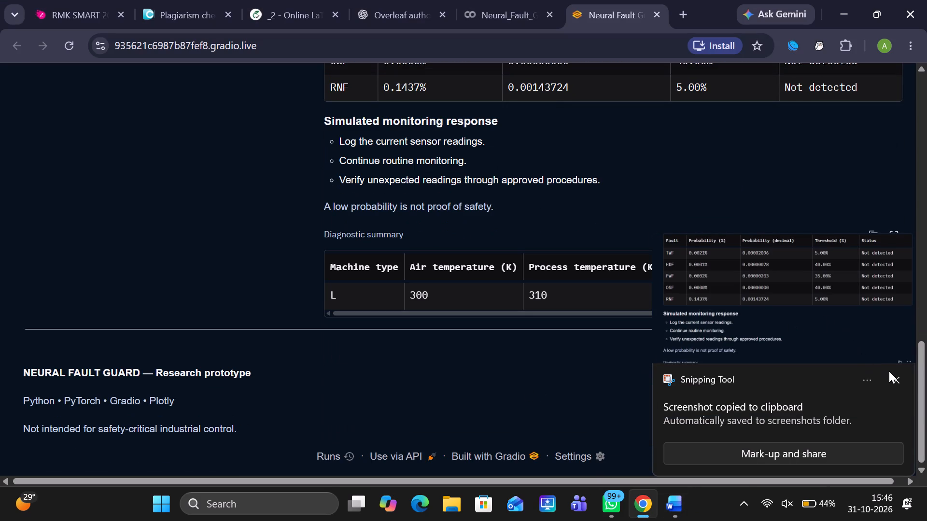
click(894, 378)
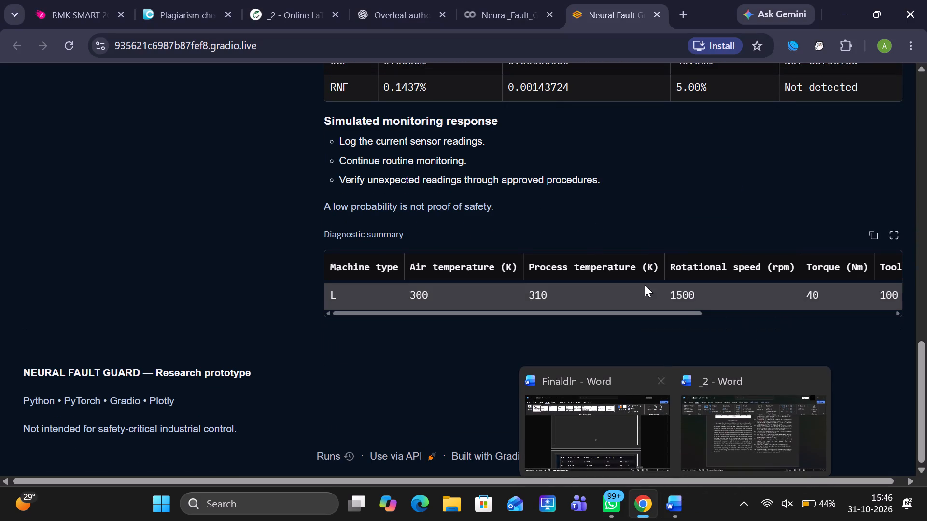
scroll(645, 285, up, 5)
scroll(410, 260, up, 1)
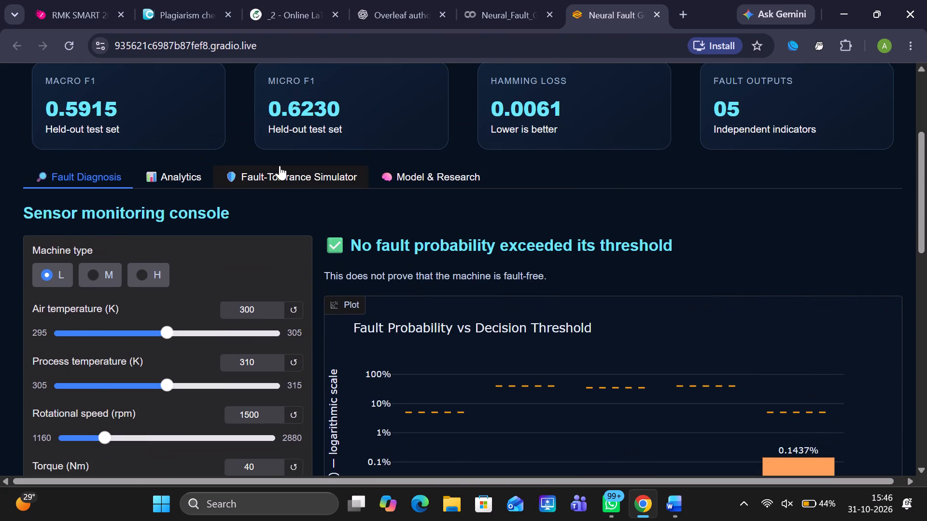
click(280, 165)
scroll(327, 398, down, 2)
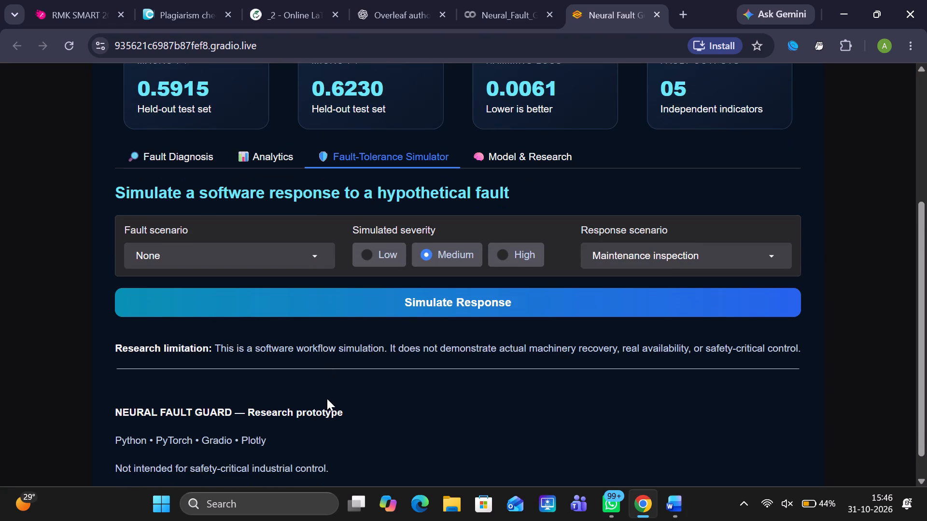
click(517, 128)
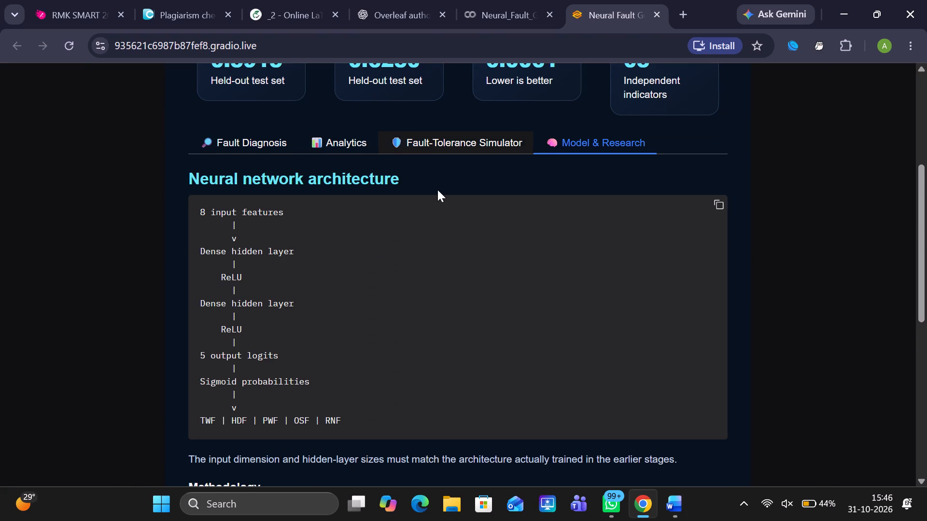
scroll(437, 190, down, 1)
click(439, 92)
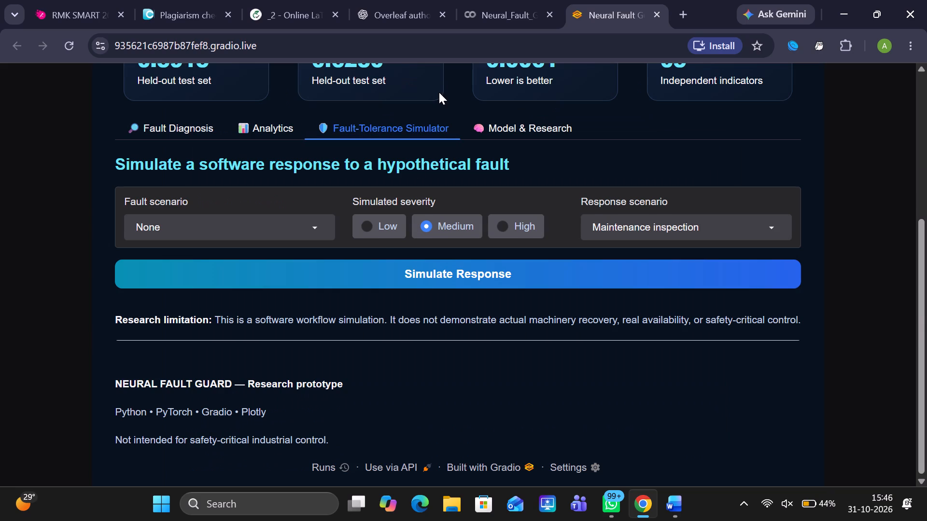
Zoom the dashboard page out to 80% and simulate a response for the TWF fault scenario at Medium severity with Maintenance inspection.
scroll(382, 250, up, 1)
click(338, 243)
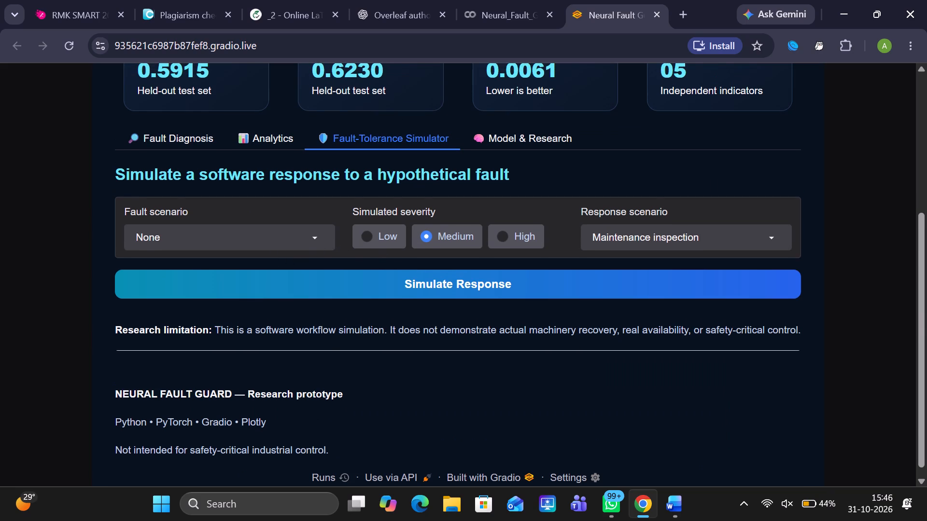
click(307, 239)
scroll(307, 239, up, 3)
click(439, 332)
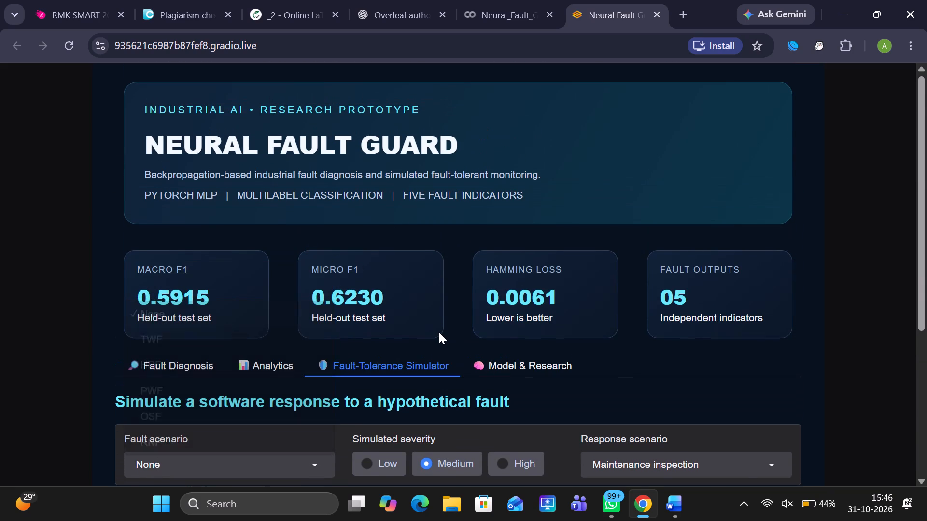
scroll(439, 332, down, 1)
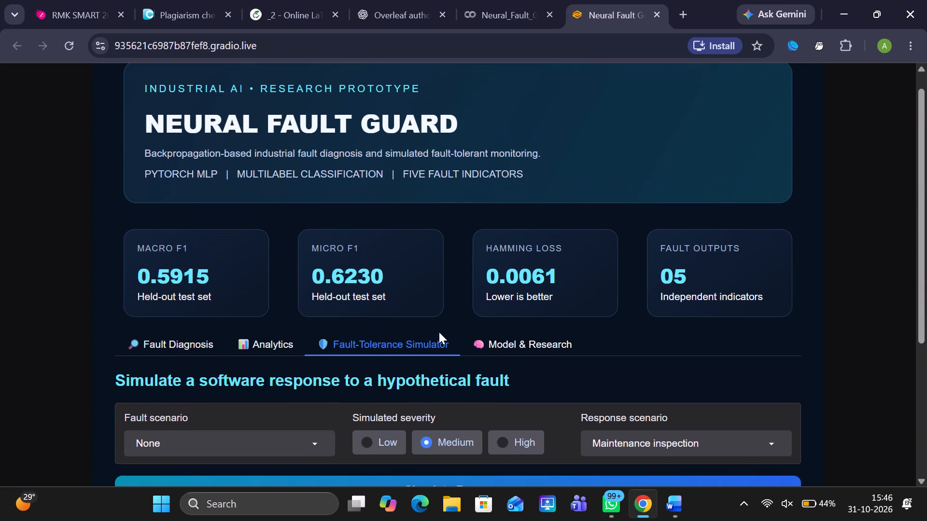
key(ctrl+minus)
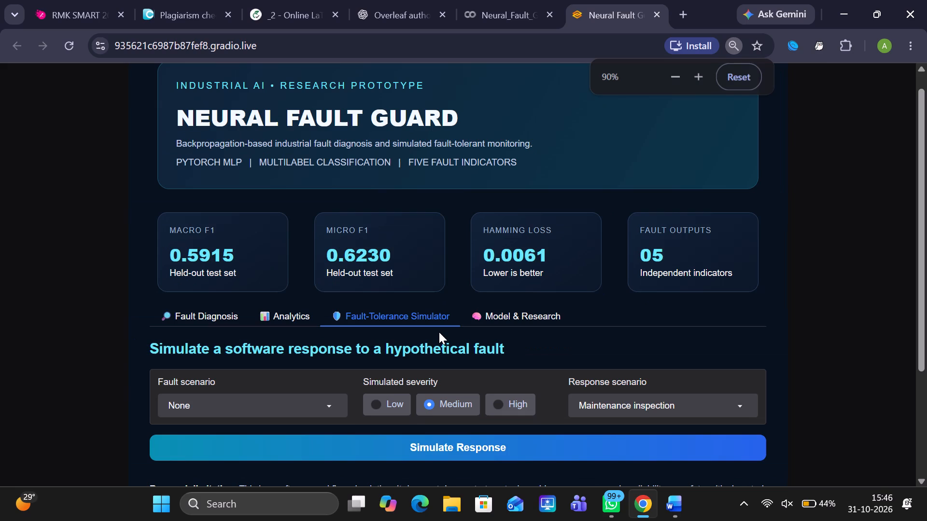
key(ctrl+minus)
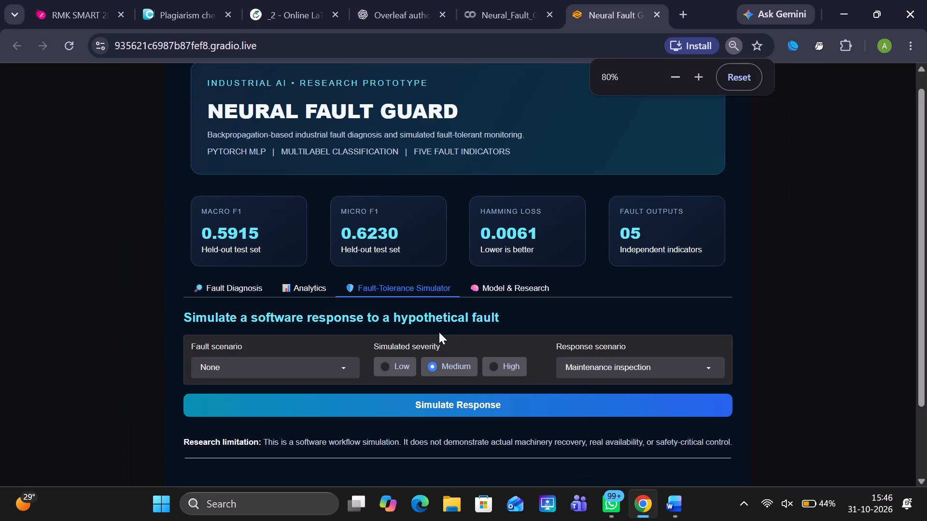
click(337, 376)
click(336, 370)
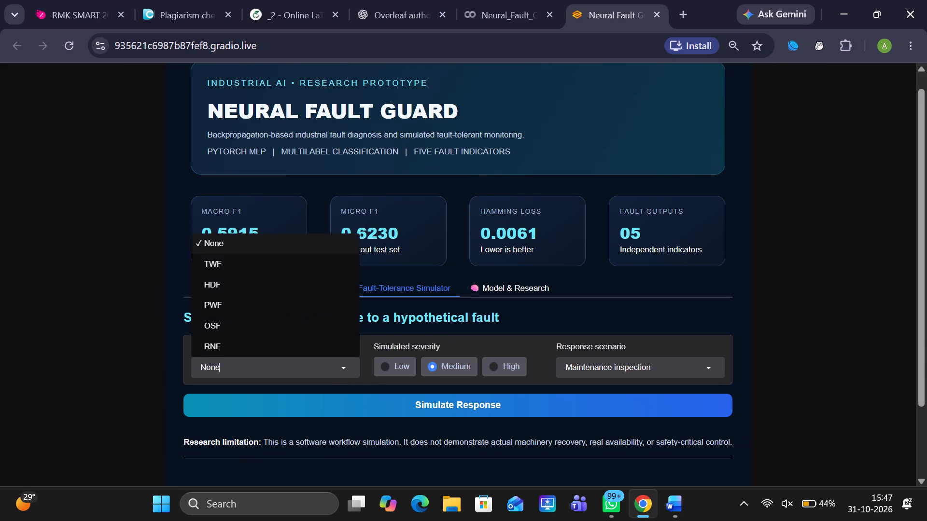
click(330, 265)
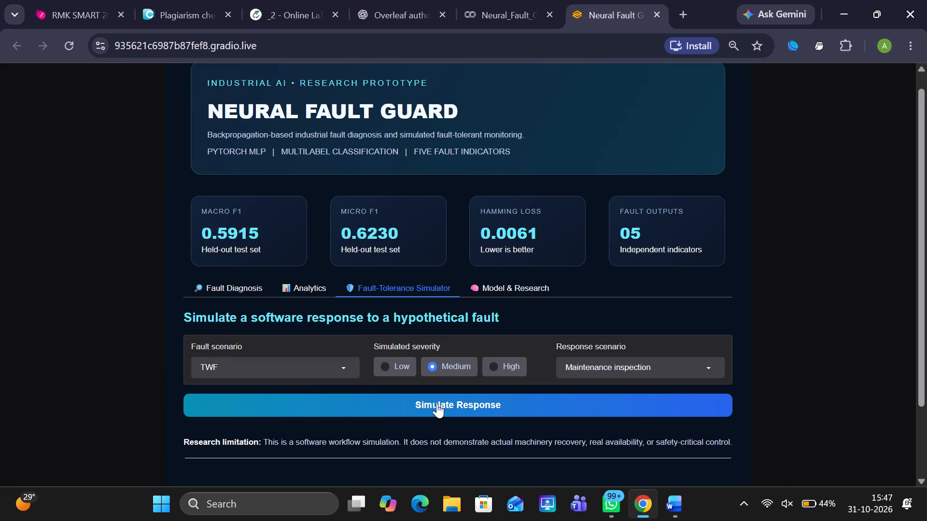
click(437, 406)
click(437, 406)
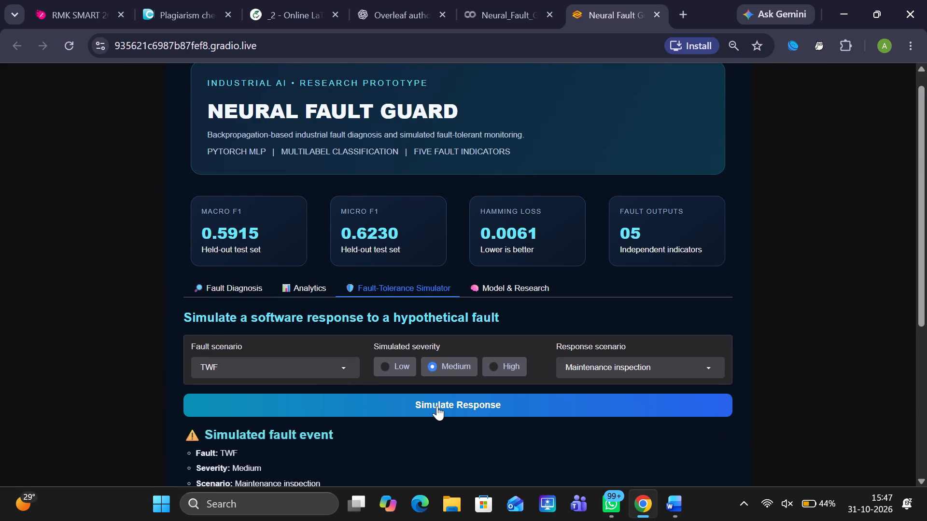
Capture a screenshot of the dashboard from its header down to the start of the simulated fault event.
scroll(437, 406, up, 1)
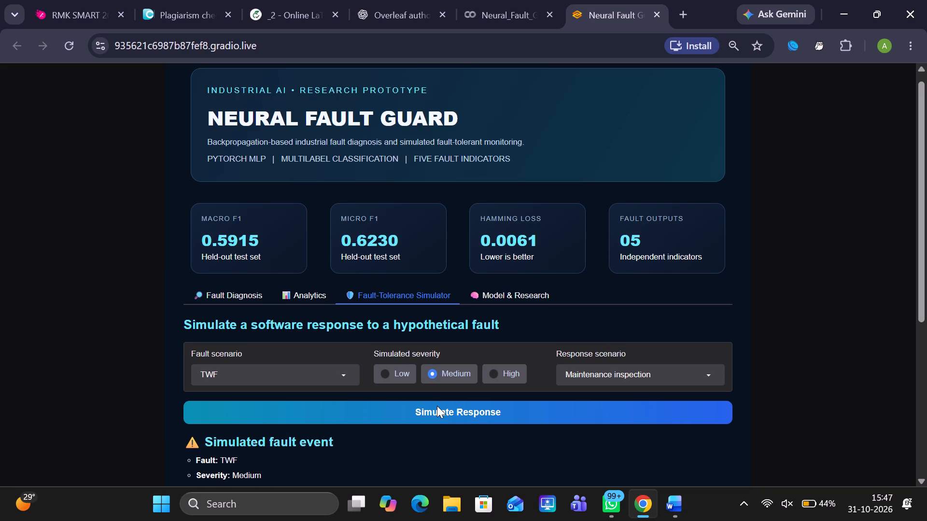
key(Print)
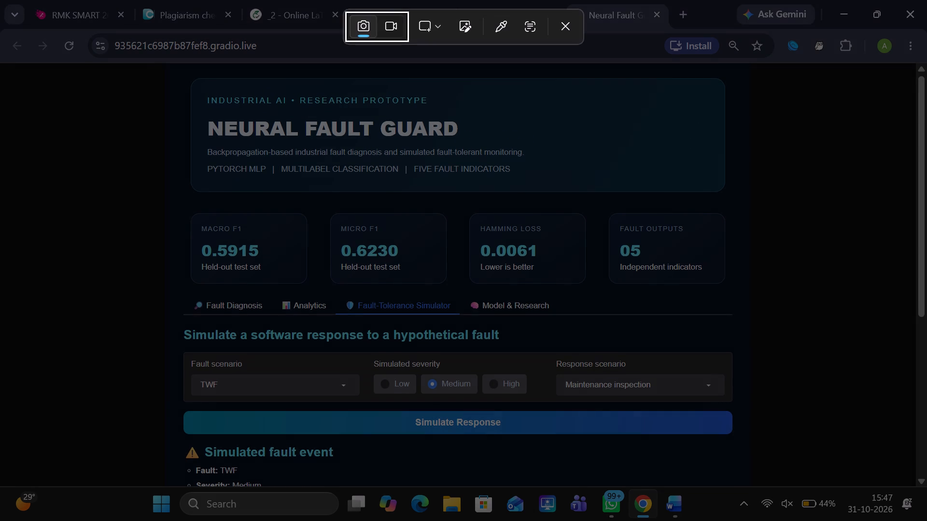
drag(142, 67, 818, 490)
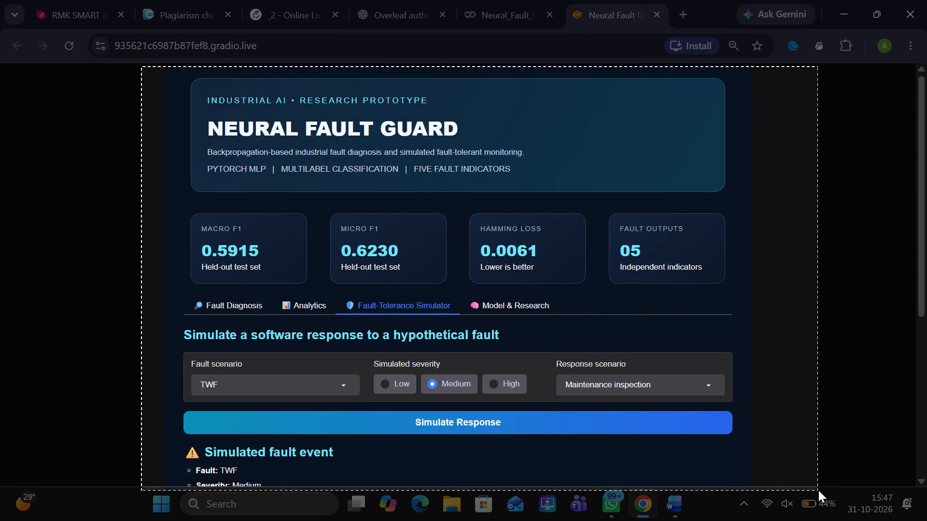
drag(818, 490, 828, 484)
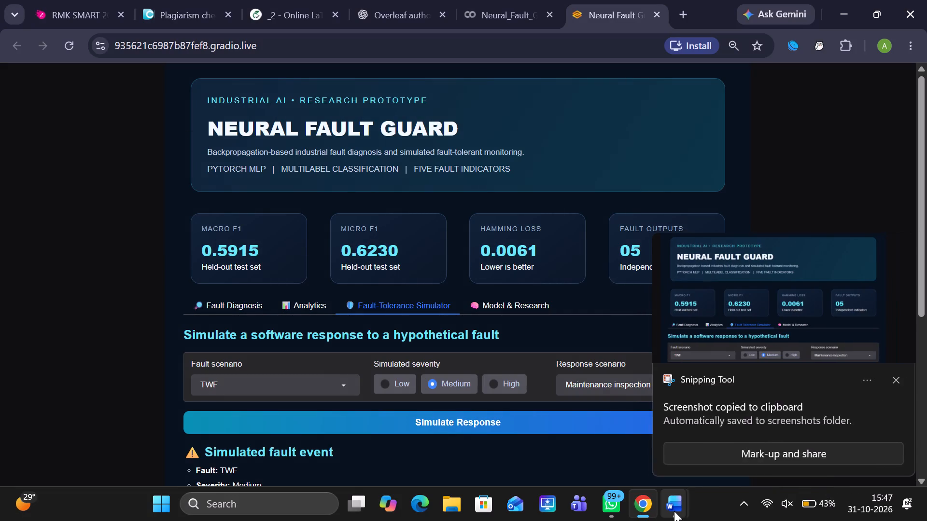
Switch to the Finaldln report in Word and replace the prediction table screenshot with the new simulator screenshot.
click(628, 447)
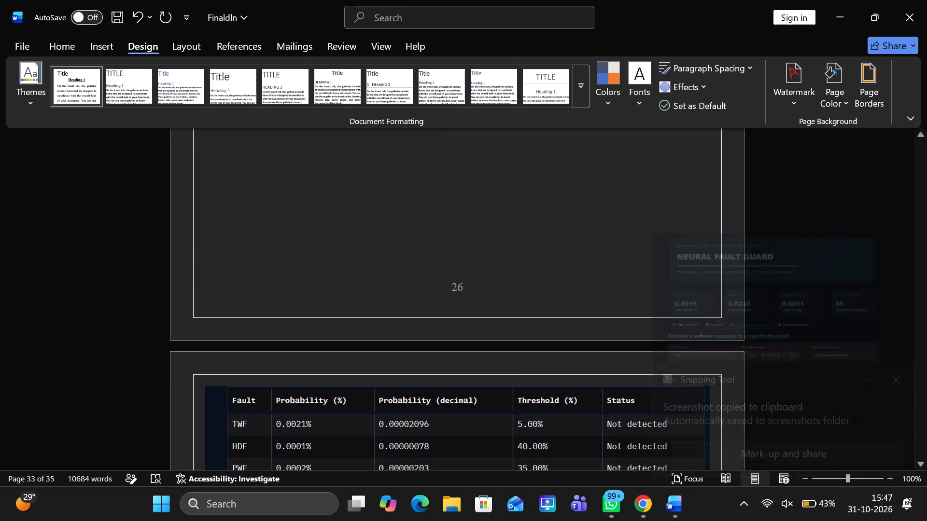
scroll(528, 393, down, 3)
click(544, 331)
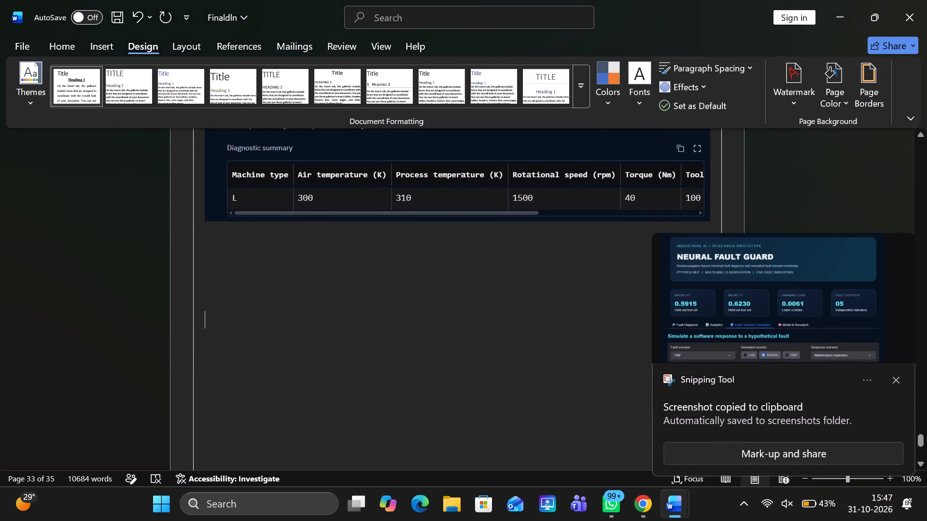
scroll(565, 324, up, 4)
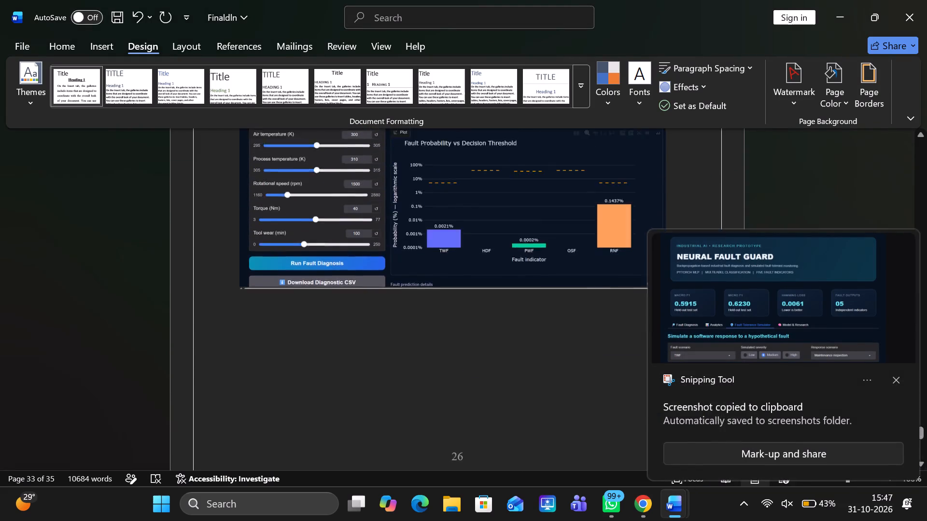
scroll(565, 324, up, 1)
scroll(611, 337, down, 3)
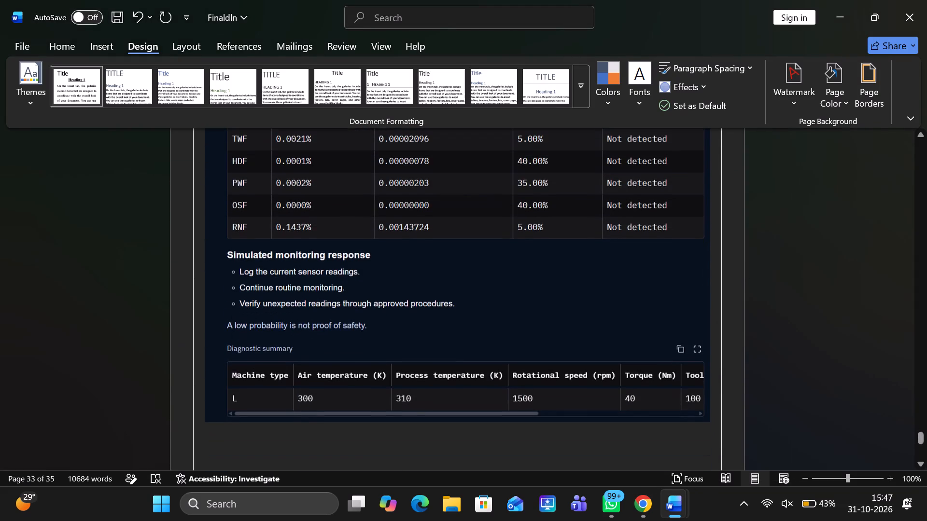
scroll(611, 337, up, 1)
click(611, 337)
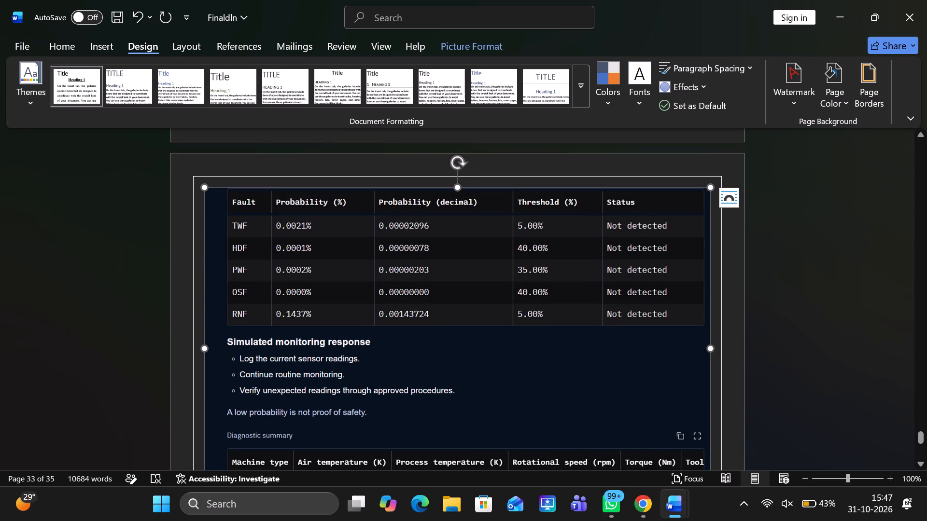
key(Delete)
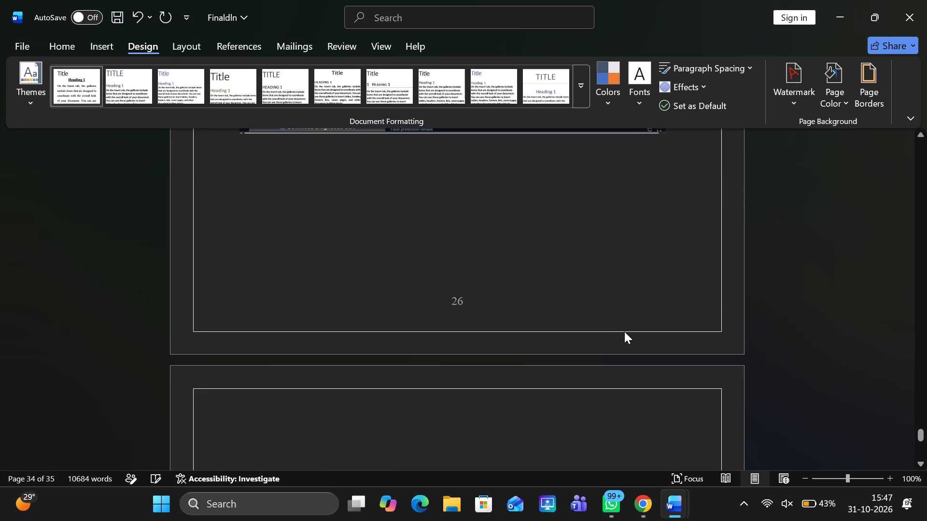
key(ctrl+v)
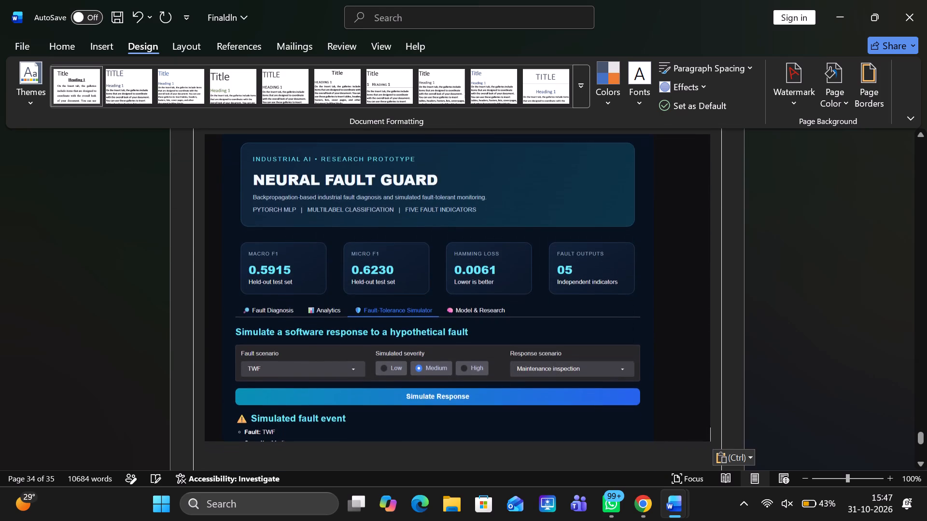
Shrink the pasted simulator screenshot proportionally to about three quarters of its pasted width.
click(630, 343)
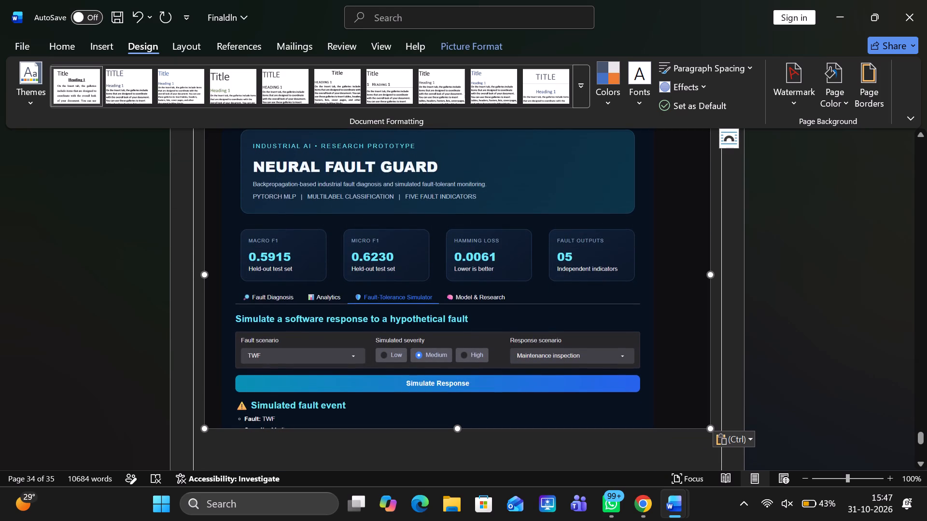
right_drag(712, 426, 596, 315)
scroll(596, 315, up, 2)
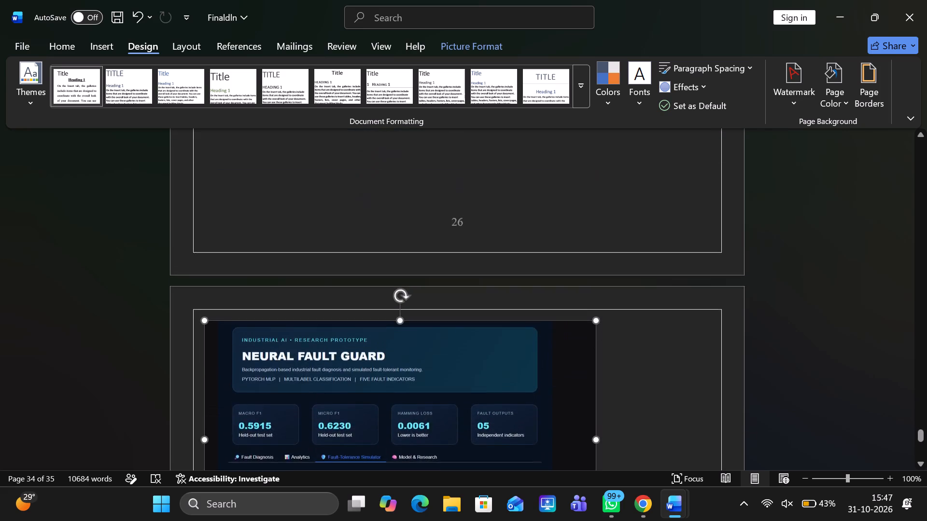
scroll(596, 315, up, 2)
click(596, 315)
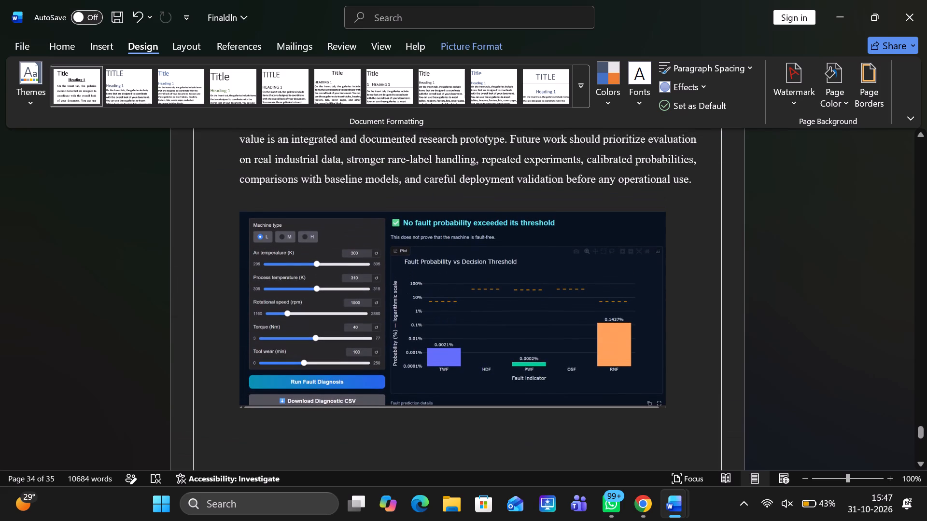
click(596, 315)
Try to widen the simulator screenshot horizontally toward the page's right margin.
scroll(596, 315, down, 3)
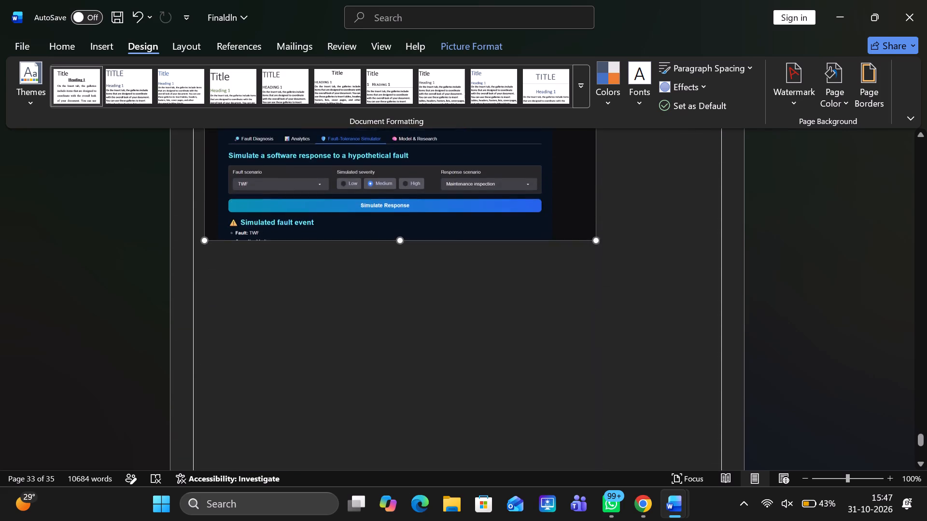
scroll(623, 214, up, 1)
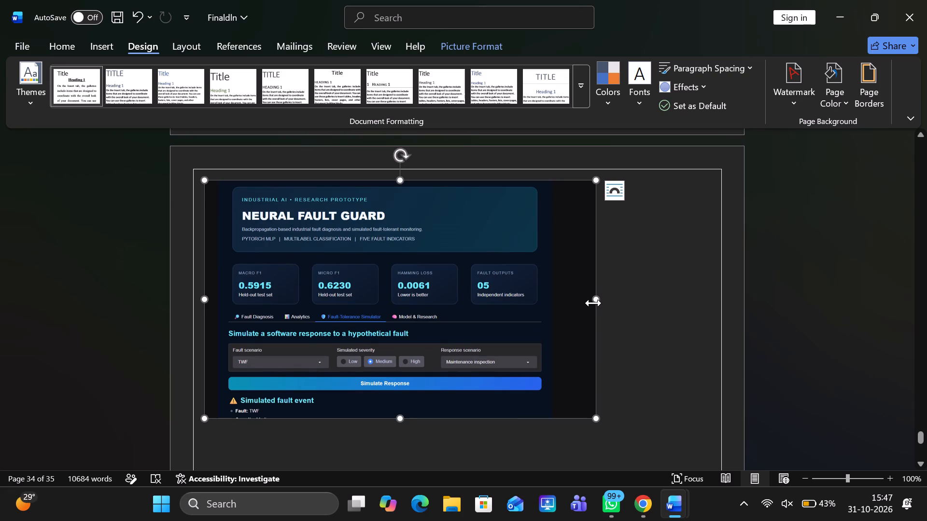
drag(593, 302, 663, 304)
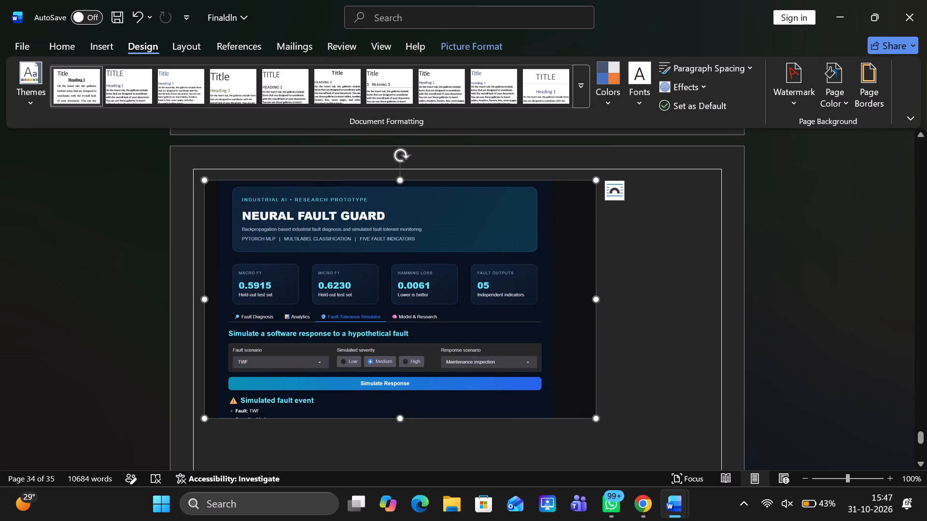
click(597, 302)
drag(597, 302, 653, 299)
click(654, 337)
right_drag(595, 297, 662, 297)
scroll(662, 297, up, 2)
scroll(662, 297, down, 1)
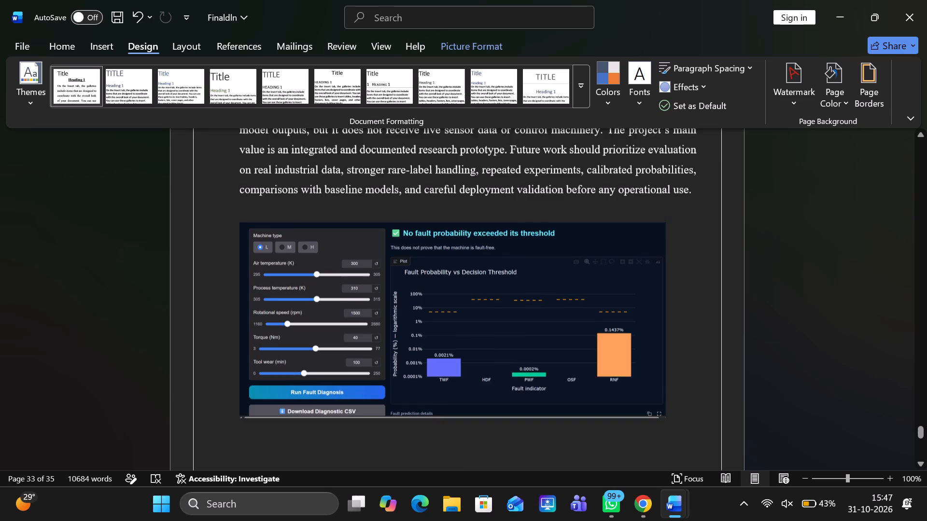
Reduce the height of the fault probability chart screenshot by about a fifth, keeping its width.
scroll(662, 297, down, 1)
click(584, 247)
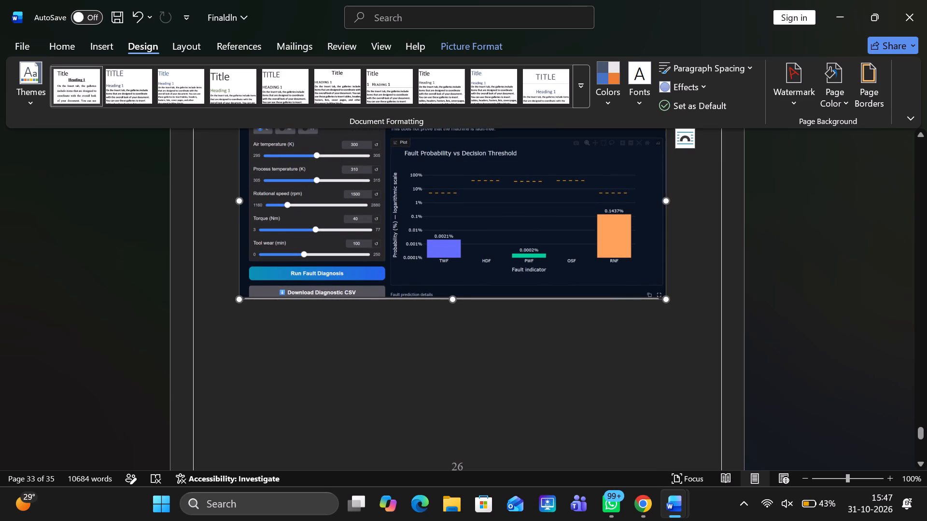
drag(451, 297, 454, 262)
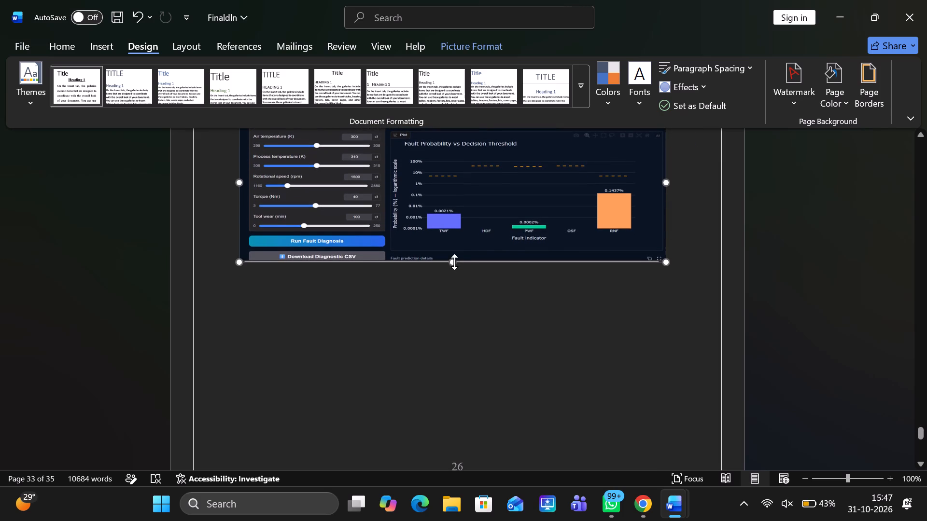
Remove the blank line above the simulator screenshot to bring it directly beneath the fault probability chart screenshot.
scroll(575, 310, down, 1)
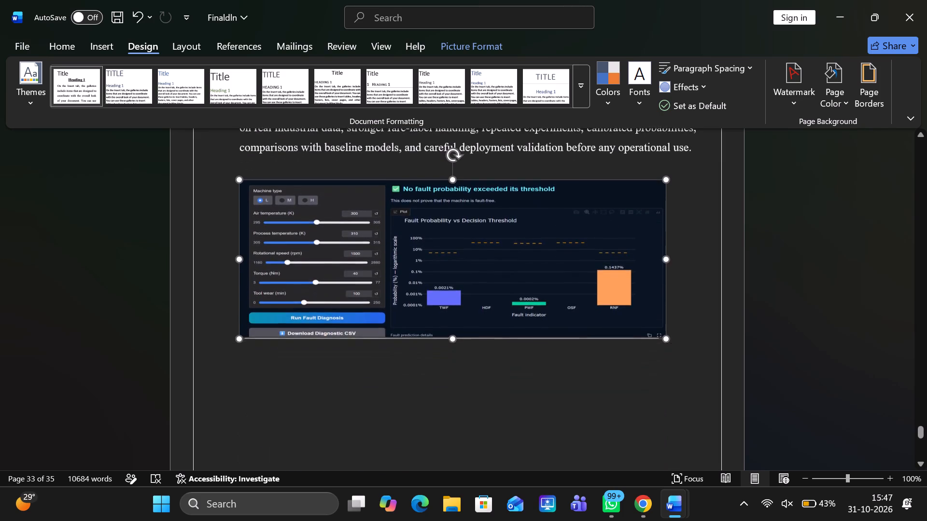
scroll(575, 310, down, 1)
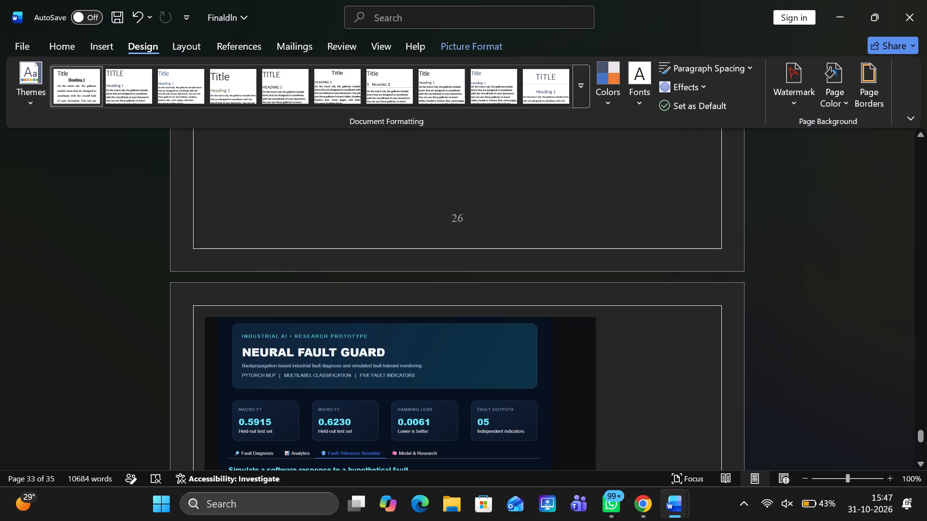
click(200, 328)
key(BackSpace)
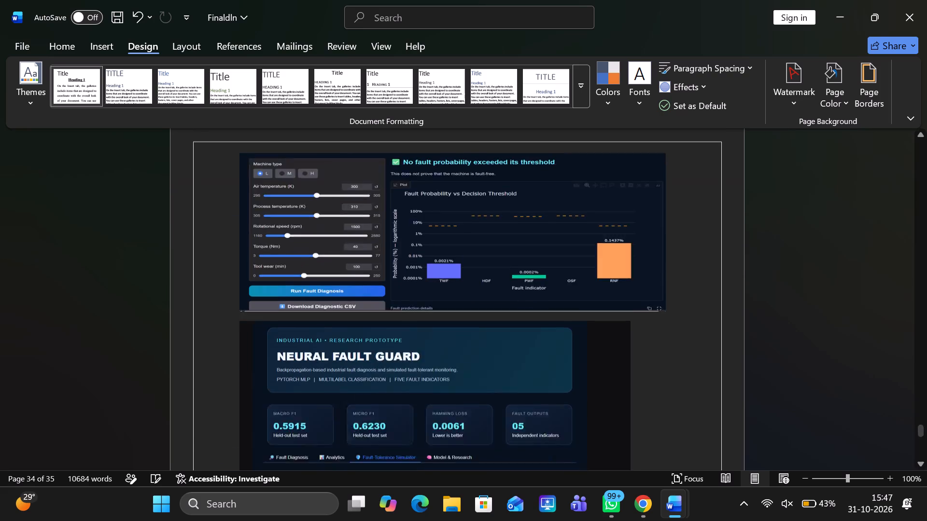
Delete the fault probability chart screenshot above the simulator screenshot.
key(BackSpace)
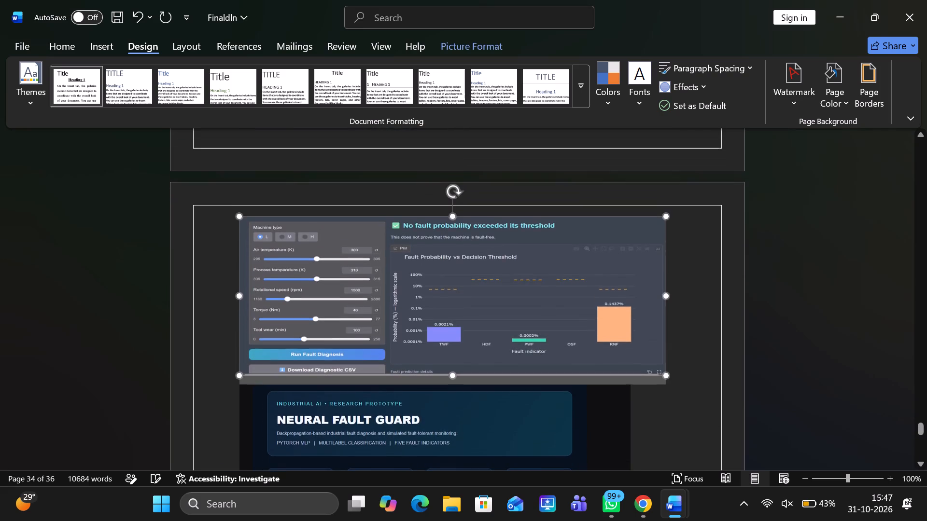
key(BackSpace)
scroll(205, 338, up, 1)
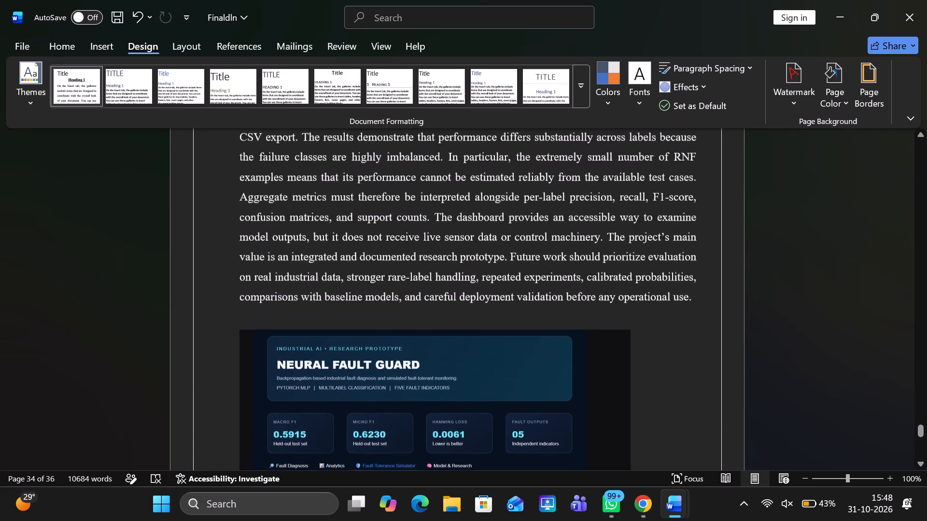
Undo the deletion of the fault probability chart screenshot.
scroll(205, 338, down, 3)
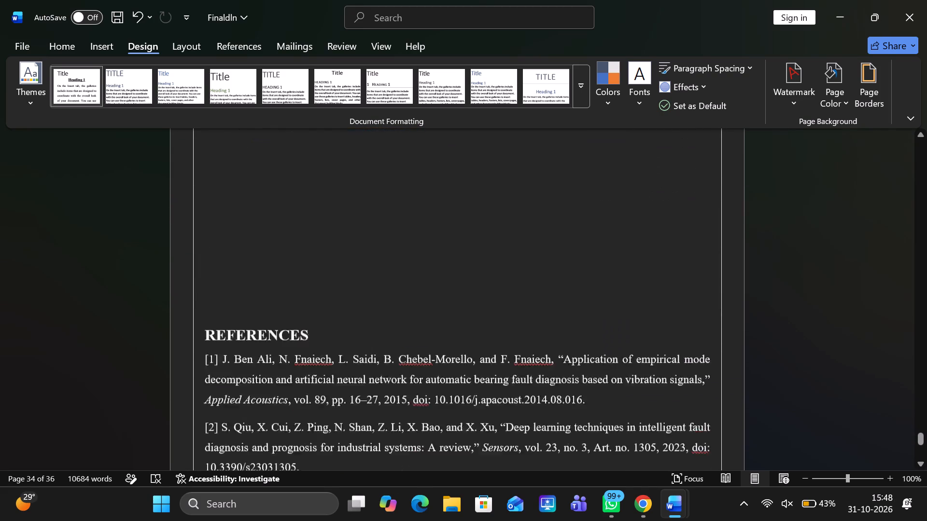
scroll(205, 338, down, 3)
scroll(205, 338, up, 1)
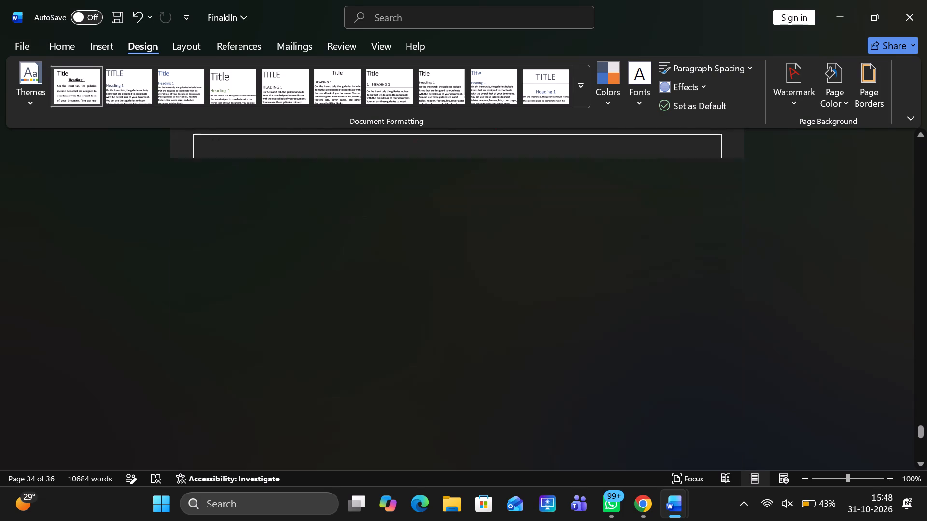
scroll(205, 338, down, 2)
key(ctrl+z)
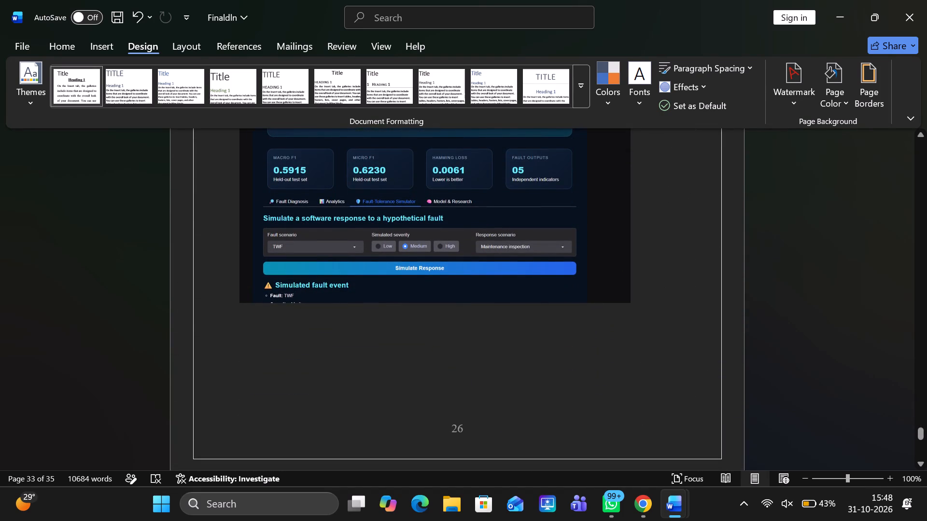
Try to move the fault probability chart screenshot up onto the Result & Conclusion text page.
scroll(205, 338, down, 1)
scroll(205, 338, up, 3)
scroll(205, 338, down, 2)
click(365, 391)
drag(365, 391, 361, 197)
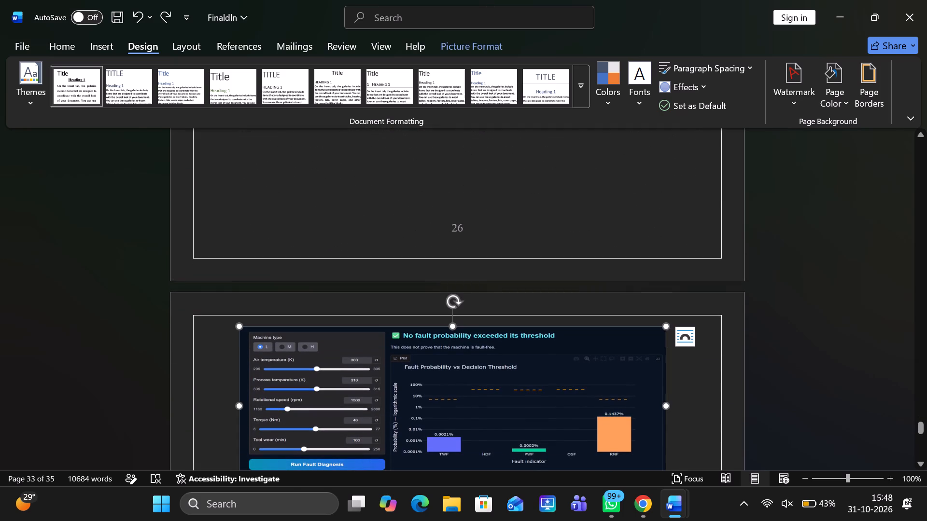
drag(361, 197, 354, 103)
Copy the fault probability chart screenshot and paste it directly beneath the Result & Conclusion paragraph on the preceding page.
click(347, 376)
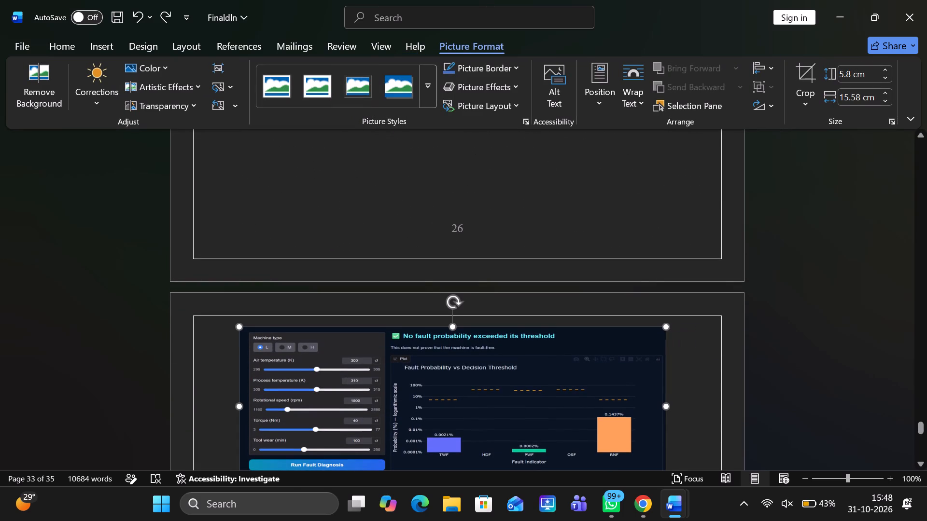
key(ctrl+c)
scroll(347, 376, up, 2)
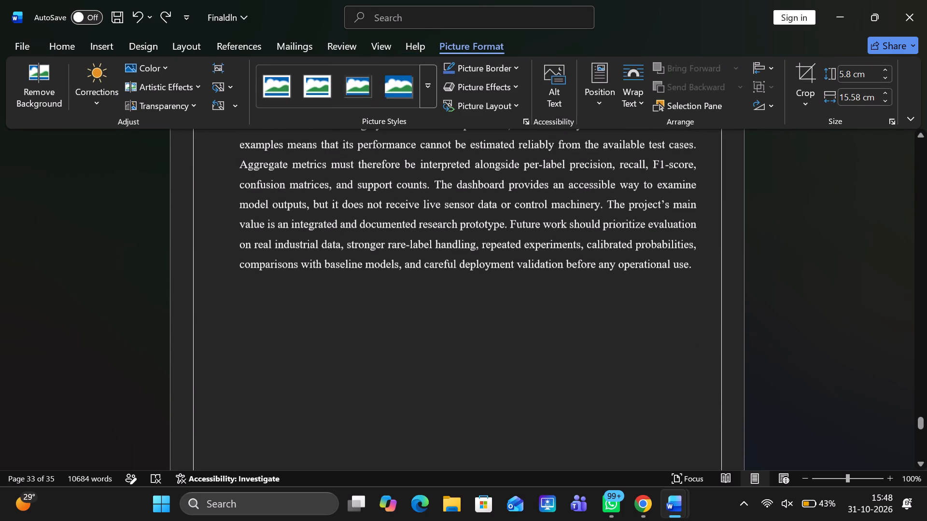
click(347, 376)
key(ctrl+v)
Delete the original fault probability chart screenshot above the simulator screenshot on the following page.
scroll(347, 376, down, 1)
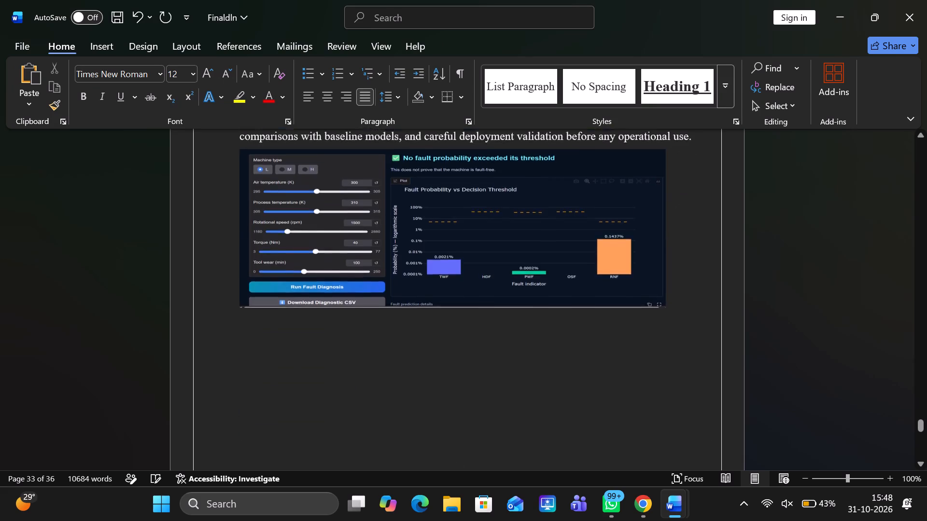
scroll(347, 376, down, 2)
scroll(347, 376, up, 1)
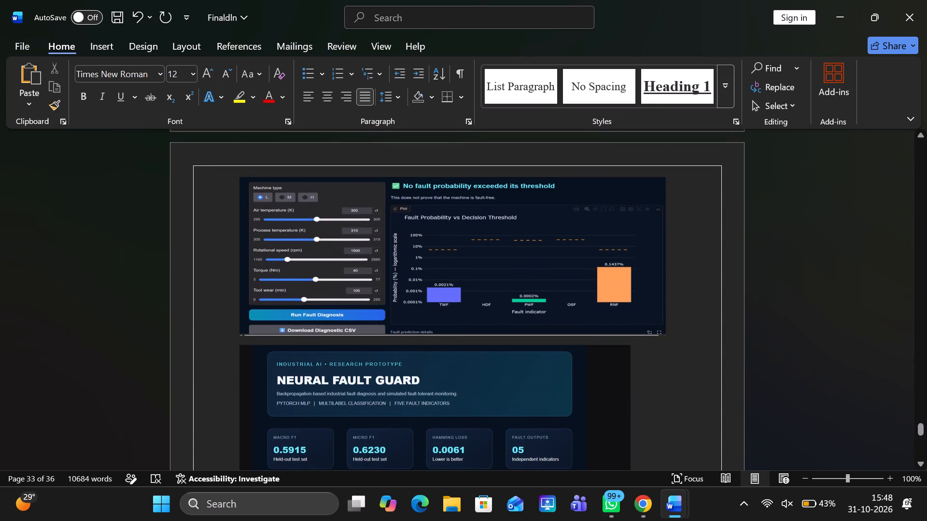
click(411, 289)
key(Delete)
Shrink the simulator screenshot proportionally to about two-thirds of its size so it fits beneath the chart screenshot.
click(411, 289)
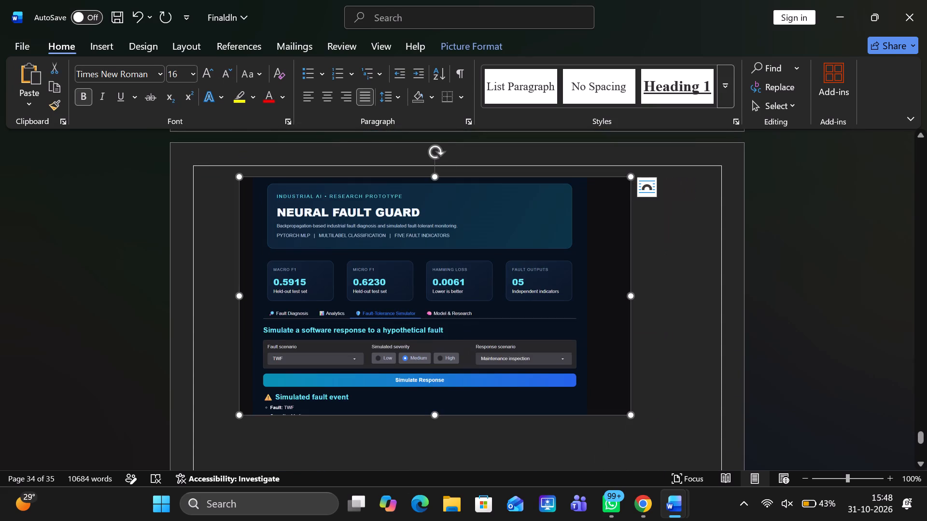
drag(633, 174, 531, 237)
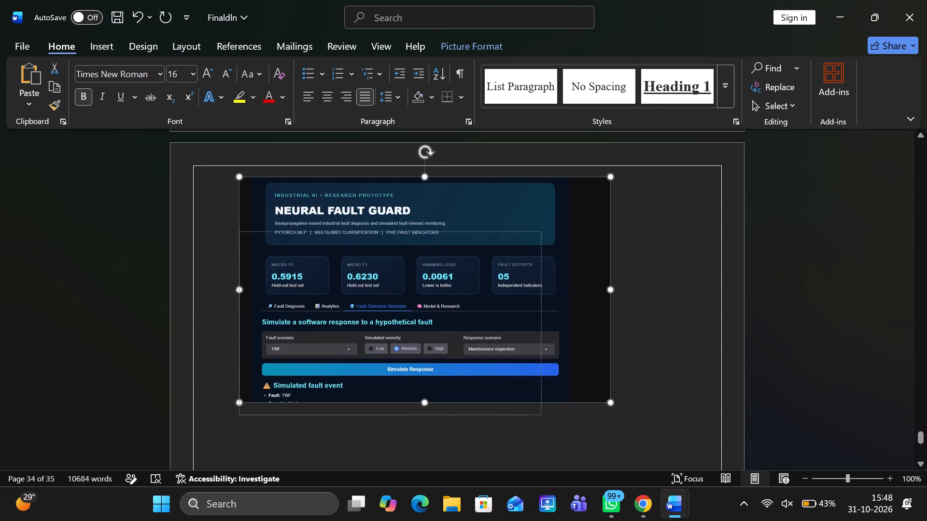
drag(531, 237, 387, 257)
Widen the simulator screenshot to nearly the width of the fault probability chart screenshot, keeping its height.
scroll(387, 257, up, 1)
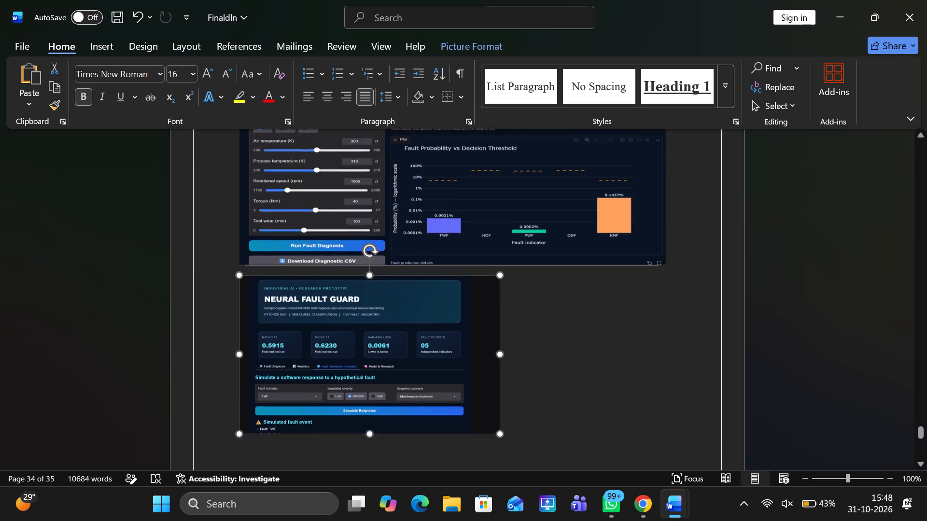
scroll(387, 257, up, 1)
scroll(503, 412, down, 1)
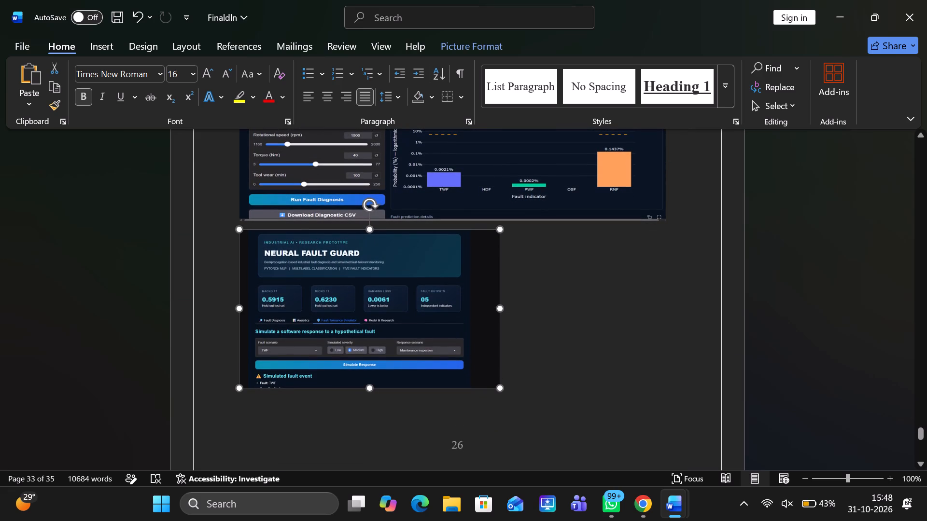
drag(501, 307, 634, 321)
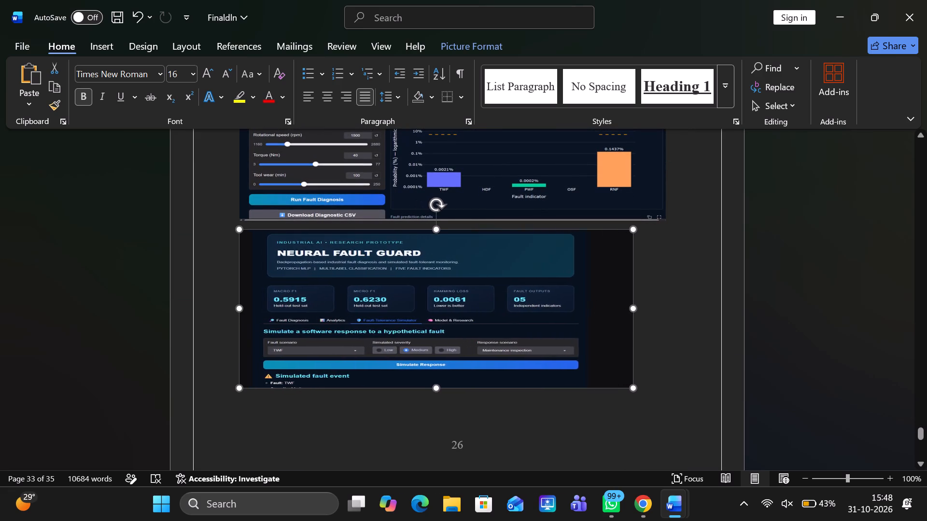
drag(634, 321, 659, 323)
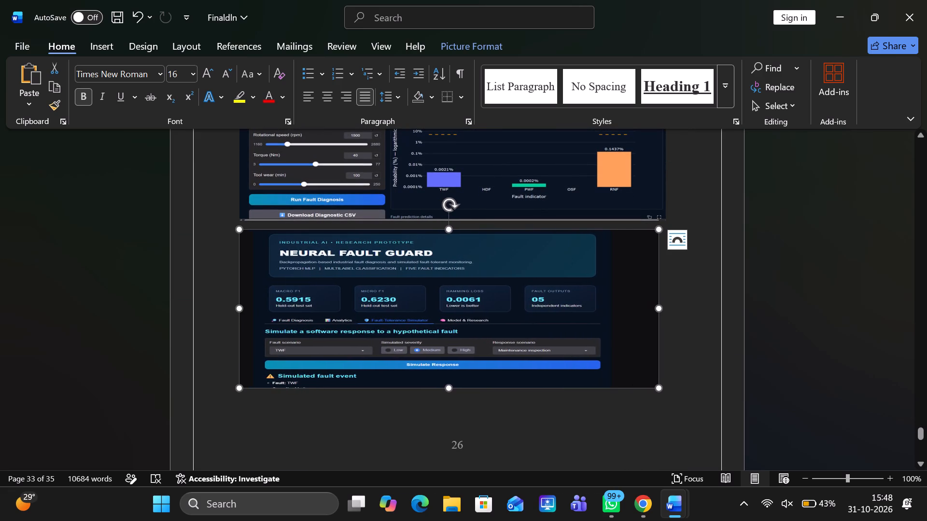
click(573, 423)
Remove all the blank lines above the REFERENCES heading so it starts at the top of its page.
scroll(573, 423, up, 3)
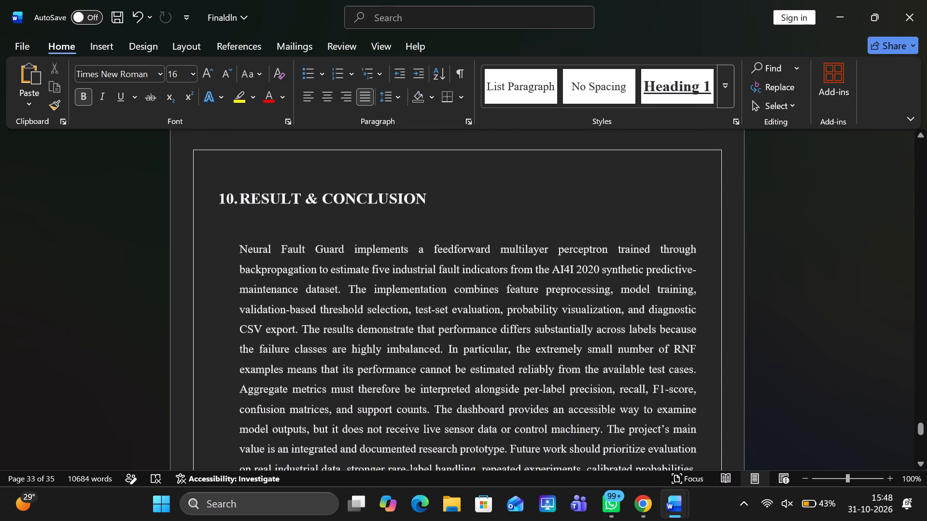
scroll(573, 423, down, 2)
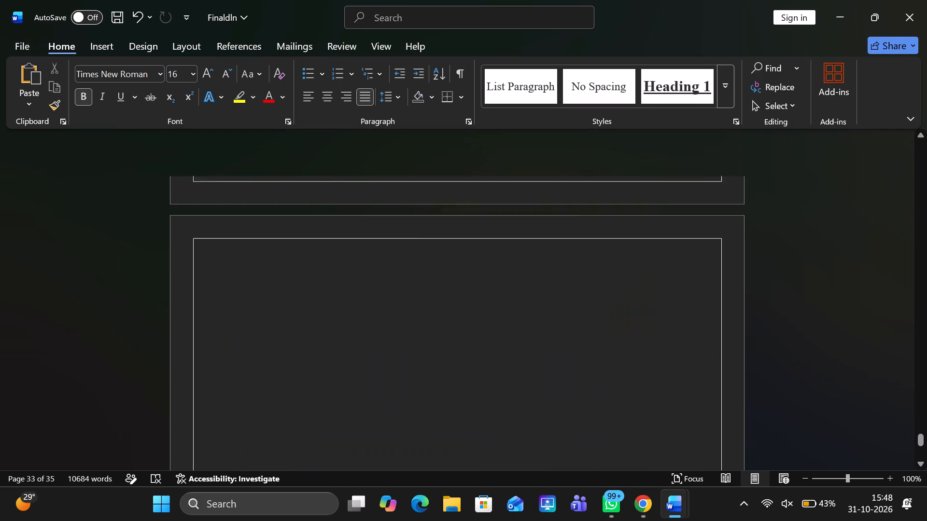
scroll(573, 423, down, 1)
scroll(573, 423, up, 2)
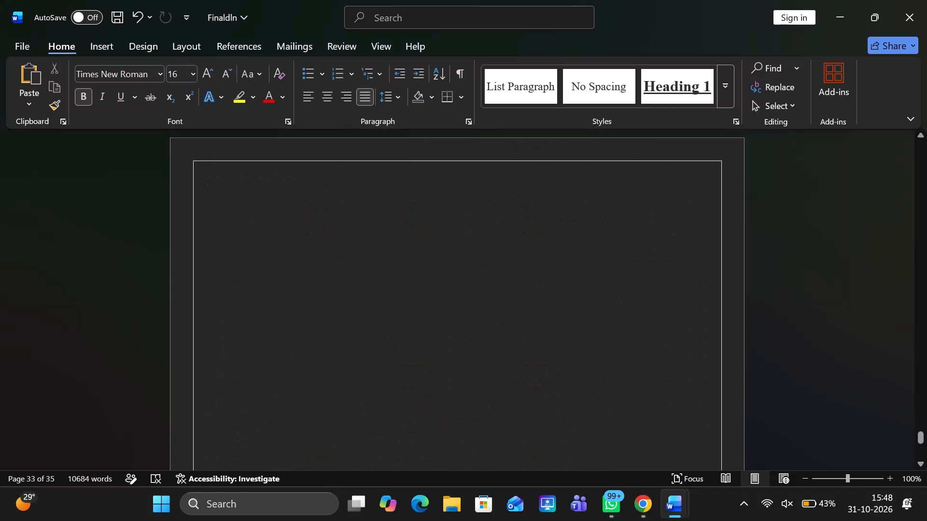
click(206, 352)
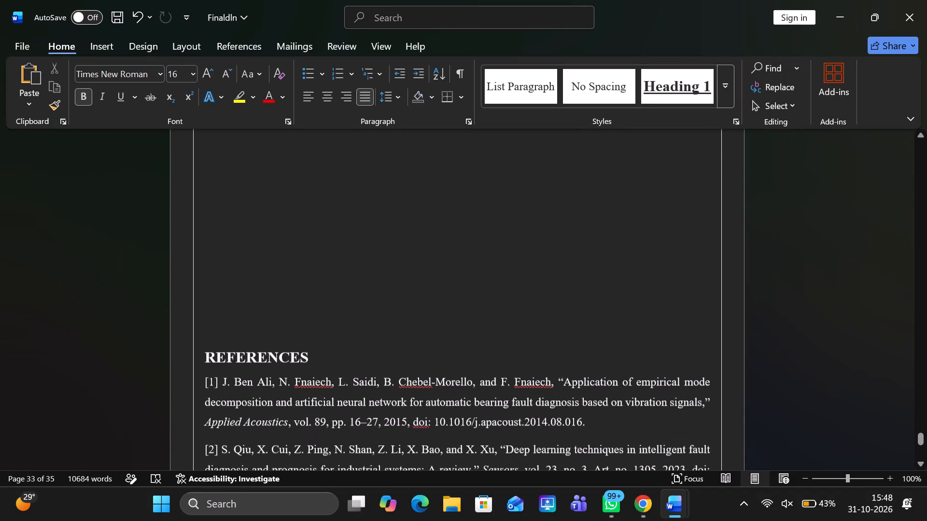
key(BackSpace)
key(BackSpace)
key(BackSpace)
key(BackSpace)
key(BackSpace)
key(BackSpace)
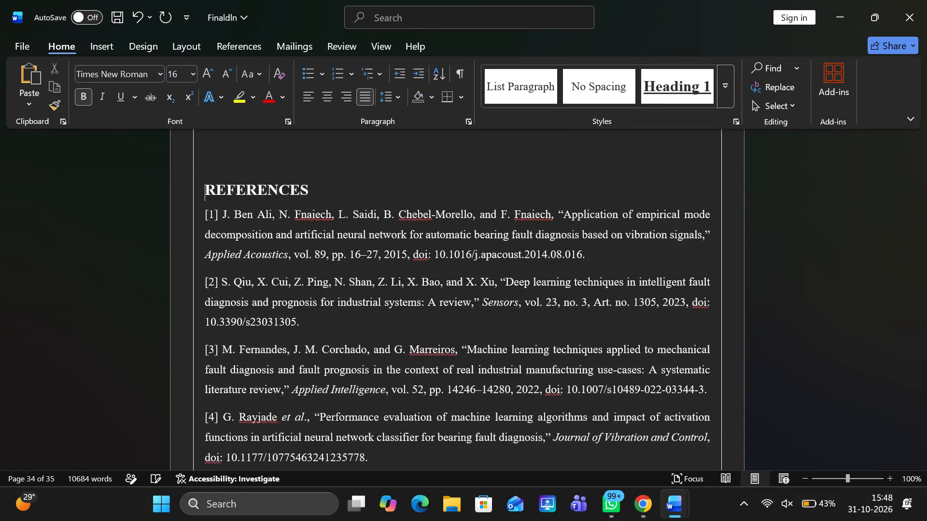
key(BackSpace)
key(BackSpace)
scroll(268, 429, up, 2)
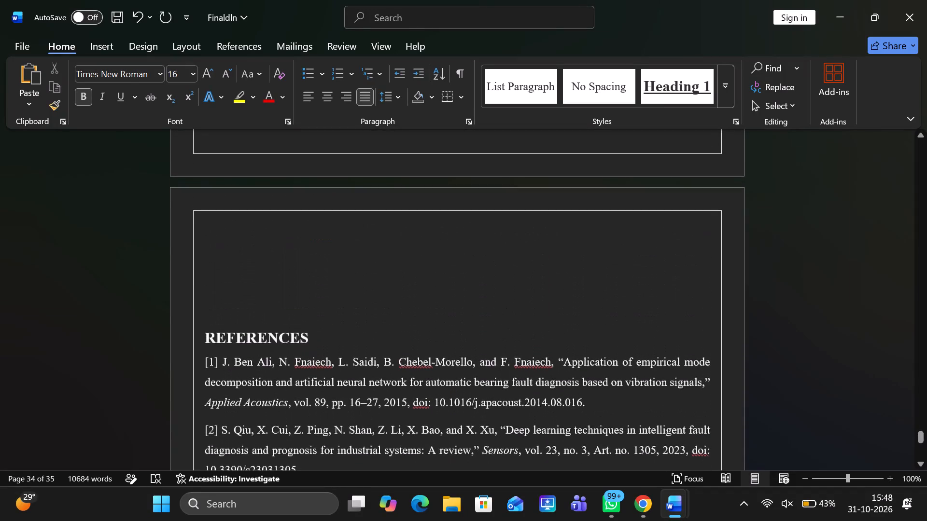
key(BackSpace)
key(BackSpace)
key(BackSpace)
key(BackSpace)
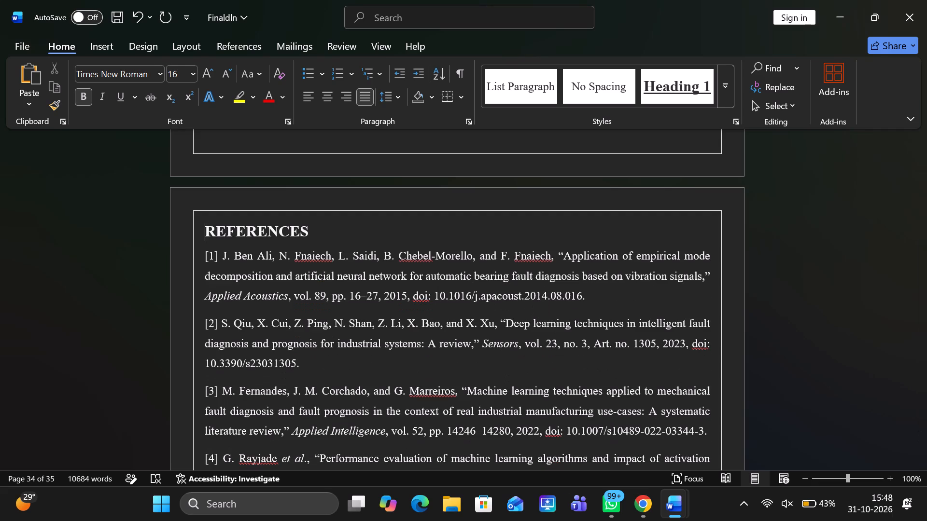
Review the page layout from the references back through the result, novelty and flow diagram sections to the section 8 heading.
scroll(268, 429, down, 3)
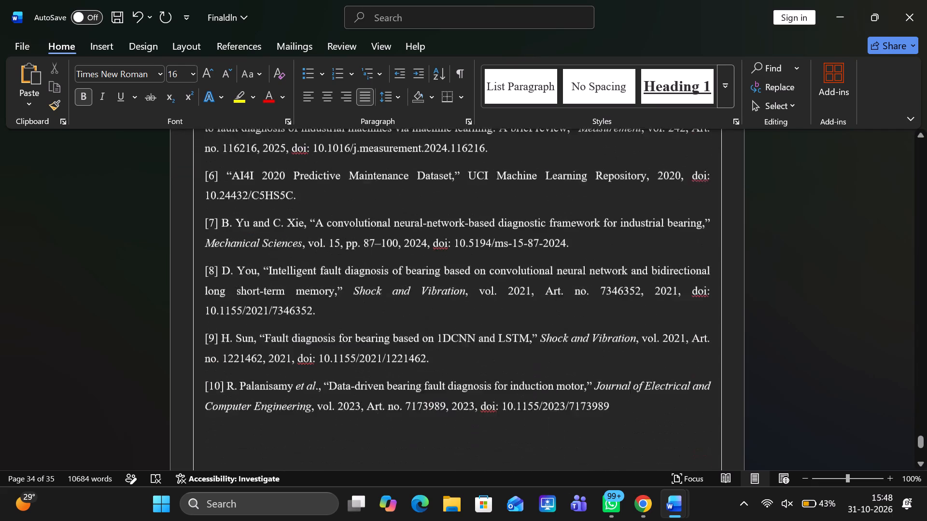
scroll(268, 429, down, 6)
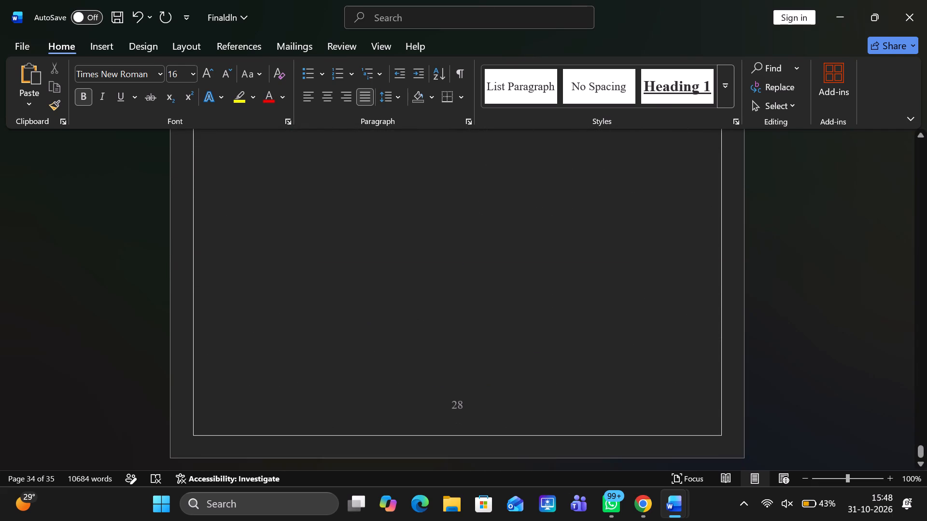
scroll(268, 429, up, 5)
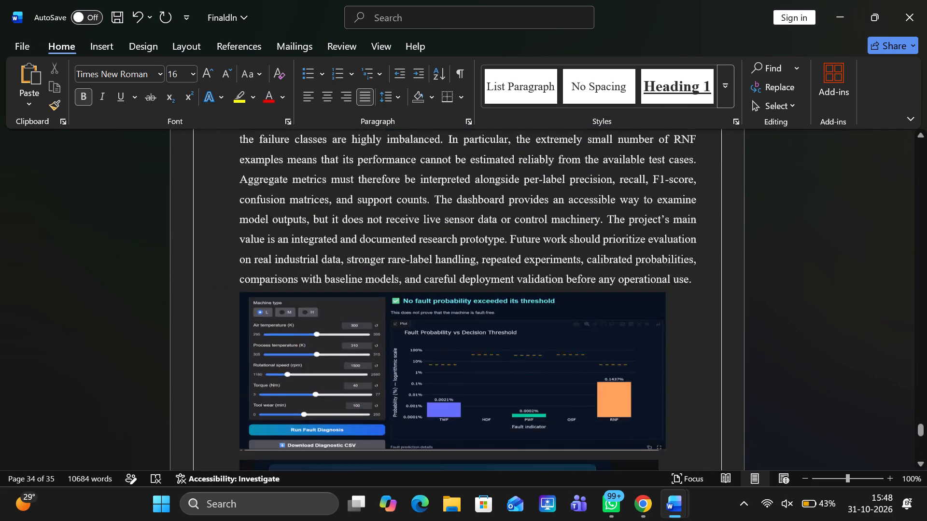
scroll(268, 429, up, 4)
scroll(268, 429, down, 1)
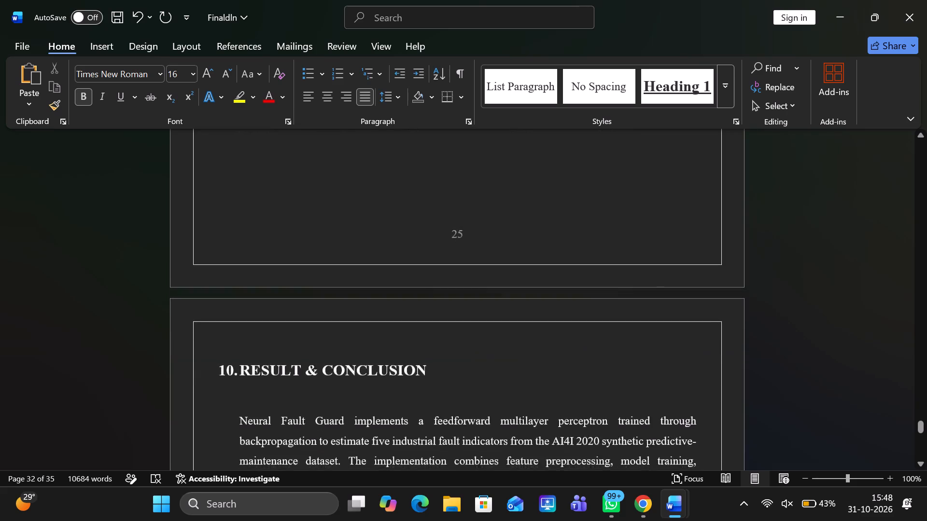
scroll(268, 429, down, 2)
scroll(268, 429, up, 1)
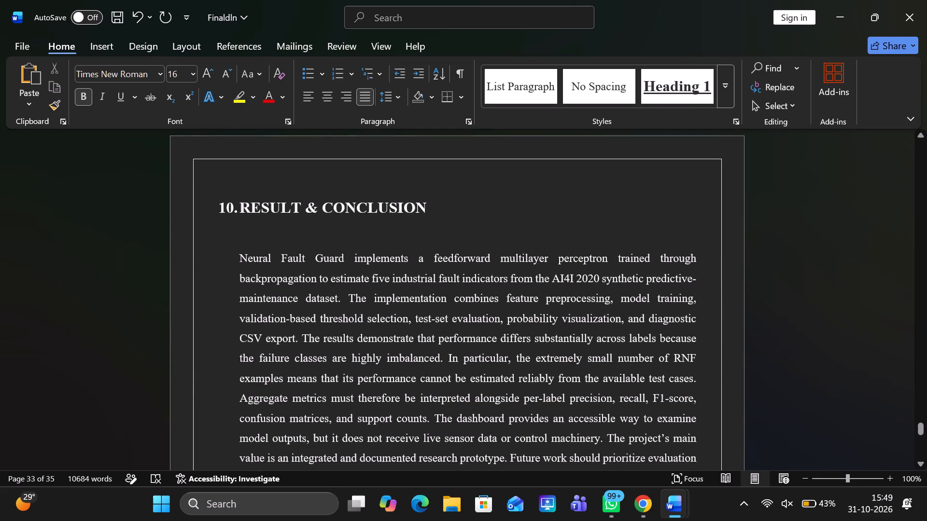
scroll(517, 307, up, 4)
scroll(517, 307, down, 1)
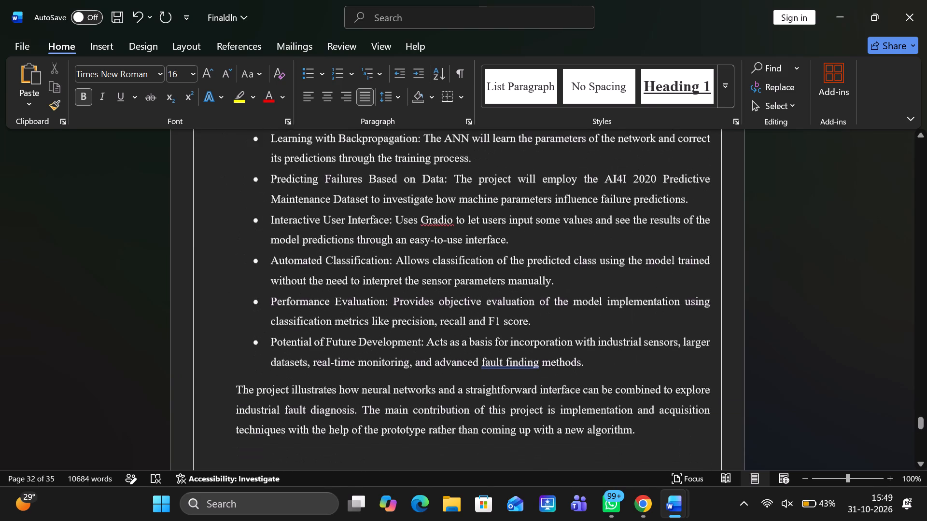
scroll(513, 340, up, 2)
scroll(513, 340, down, 1)
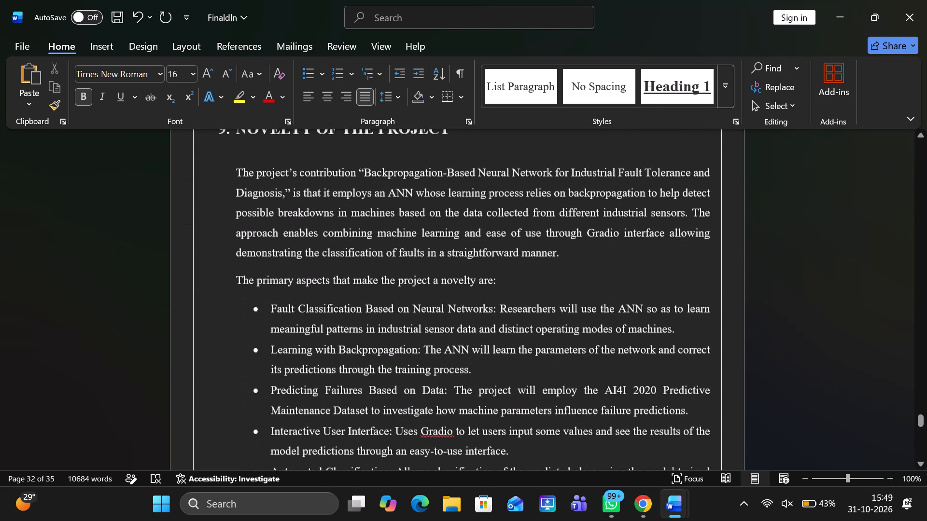
scroll(534, 425, up, 5)
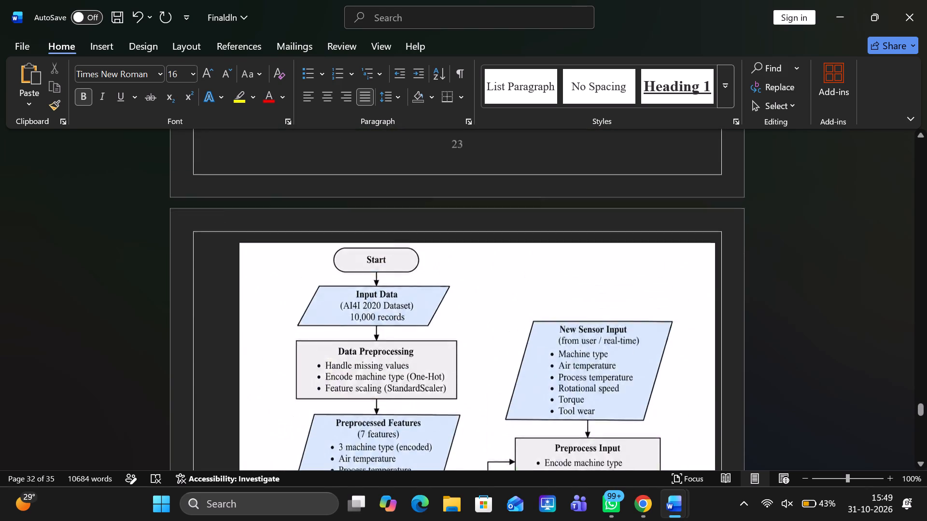
scroll(534, 425, up, 5)
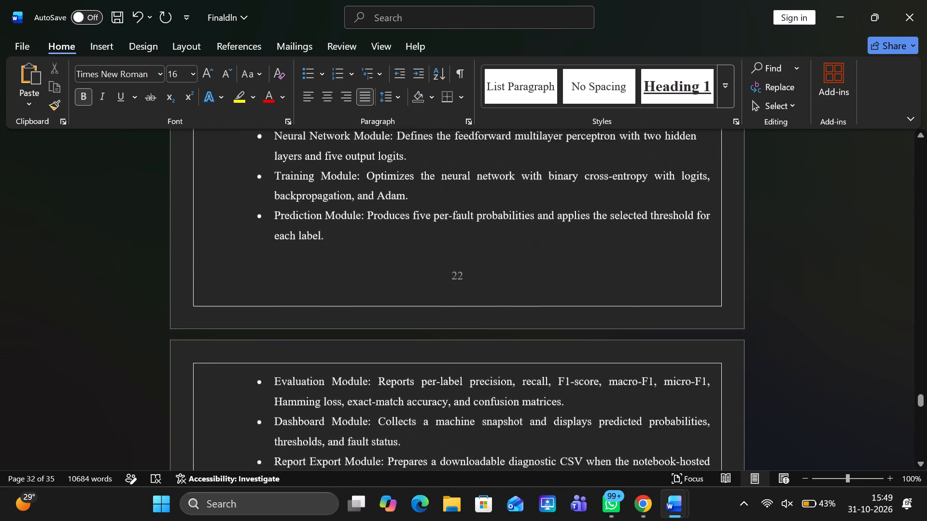
scroll(534, 425, up, 2)
scroll(534, 425, down, 1)
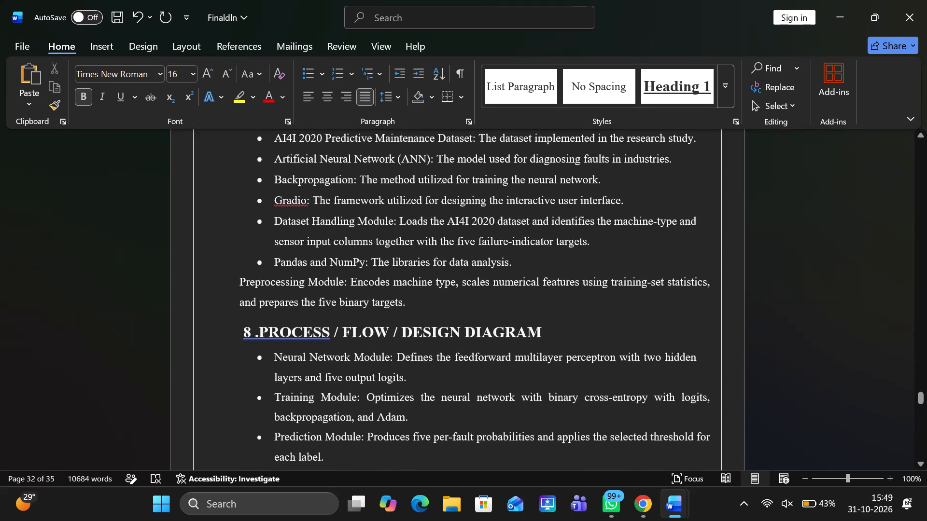
Correct the number spacing in the section 8 heading so it reads "8. PROCESS / FLOW / DESIGN DIAGRAM".
click(259, 329)
key(BackSpace)
key(BackSpace)
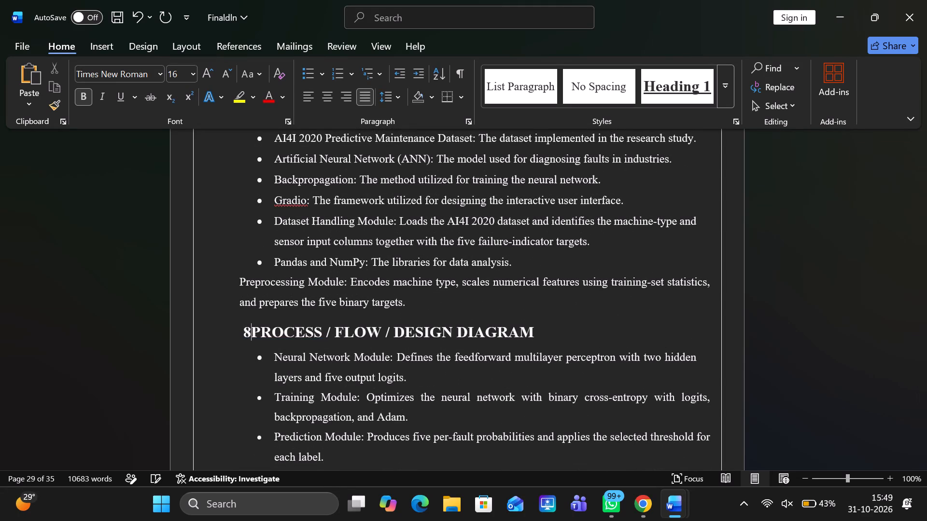
text(.)
key(space)
scroll(270, 355, up, 1)
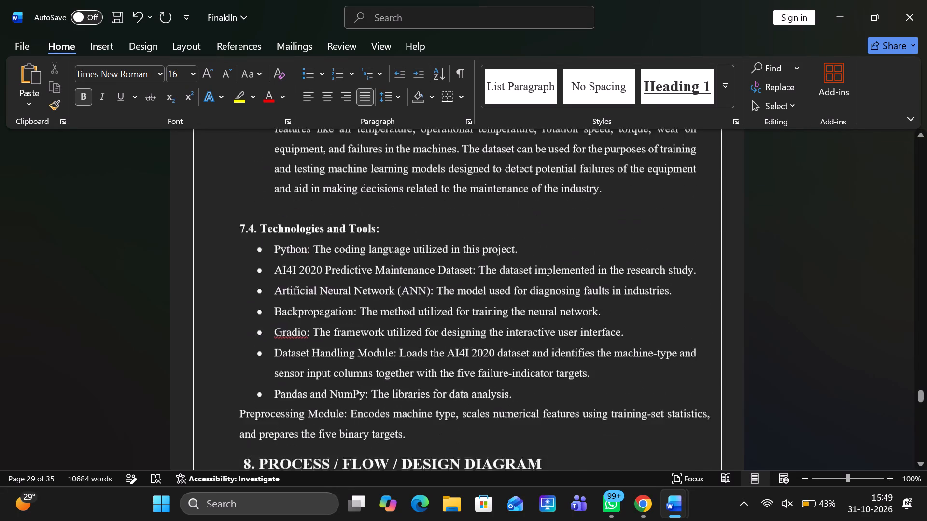
scroll(270, 355, down, 1)
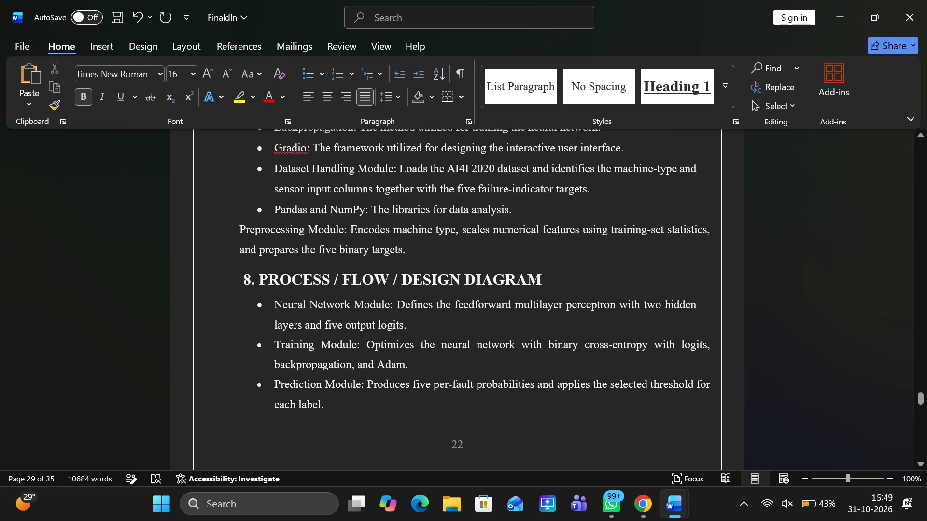
Shorten the section 8 heading by deleting "PROCESS / FLOW /" so it reads "8. DESIGN DIAGRAM".
scroll(388, 288, down, 1)
scroll(424, 242, up, 1)
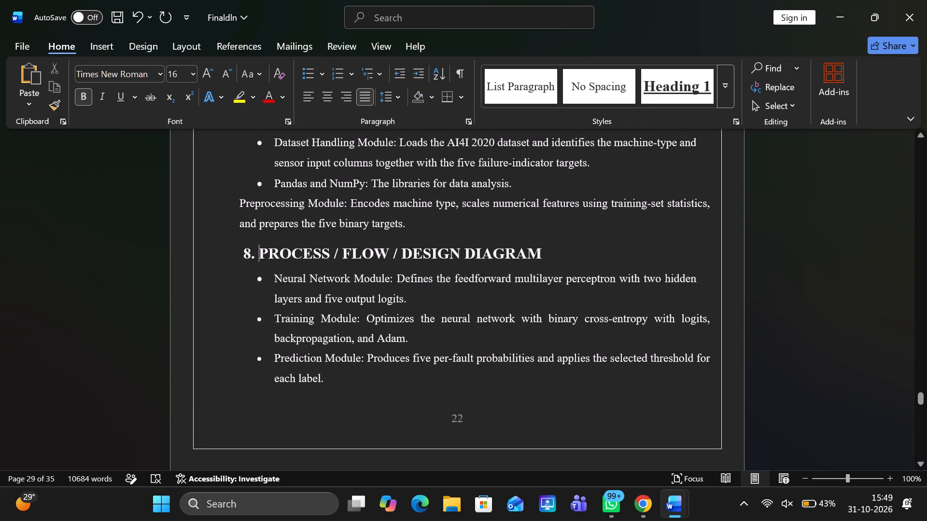
click(398, 250)
key(Right)
key(BackSpace)
key(BackSpace)
key(BackSpace)
key(BackSpace)
key(BackSpace)
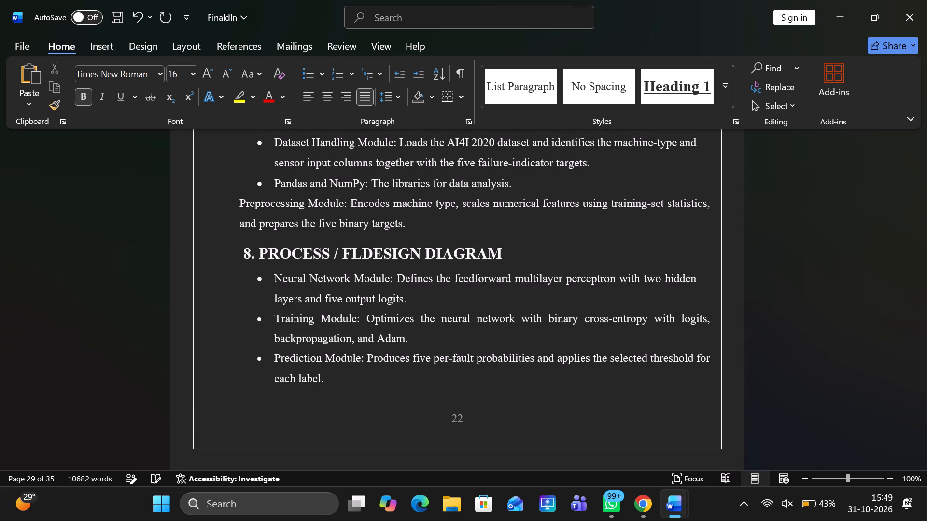
key(BackSpace)
key(BackSpace)
key(BackSpace)
key(BackSpace)
key(BackSpace)
key(BackSpace)
key(BackSpace)
key(BackSpace)
key(BackSpace)
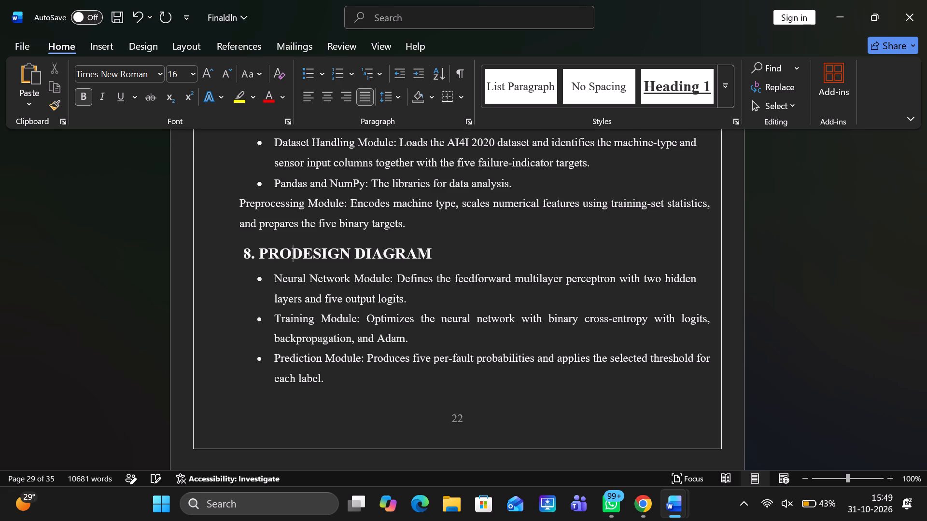
key(BackSpace)
key(BackSpace)
key(BackSpace)
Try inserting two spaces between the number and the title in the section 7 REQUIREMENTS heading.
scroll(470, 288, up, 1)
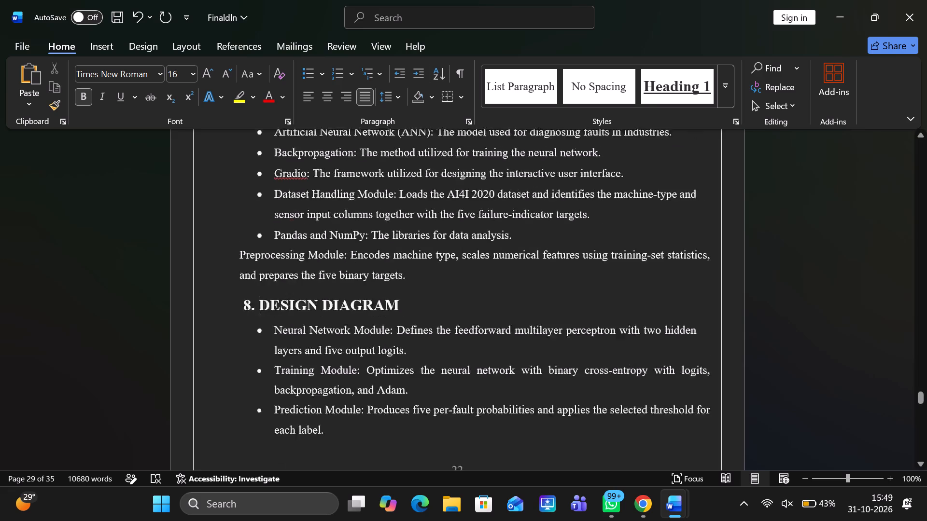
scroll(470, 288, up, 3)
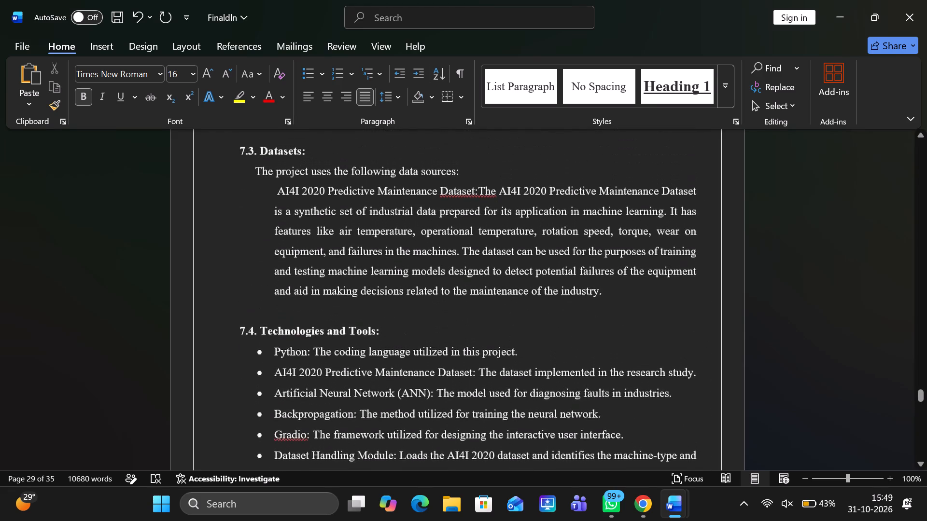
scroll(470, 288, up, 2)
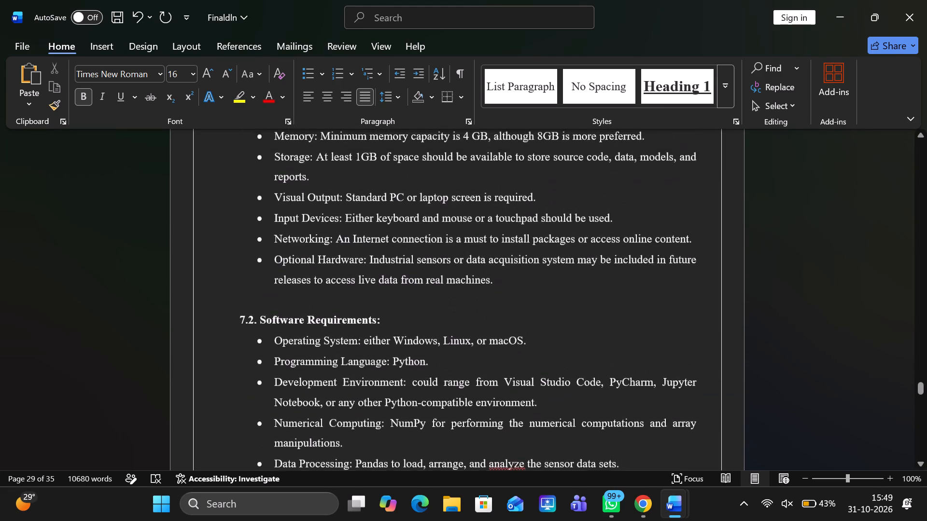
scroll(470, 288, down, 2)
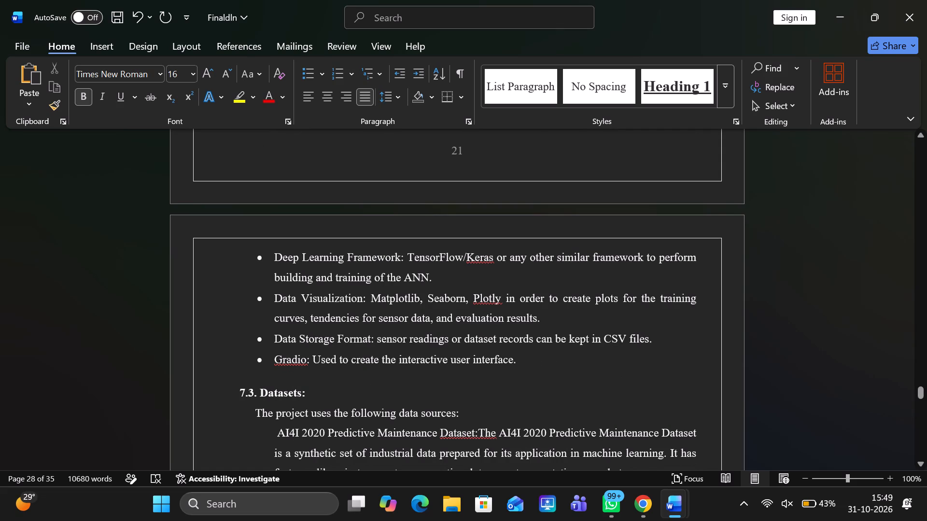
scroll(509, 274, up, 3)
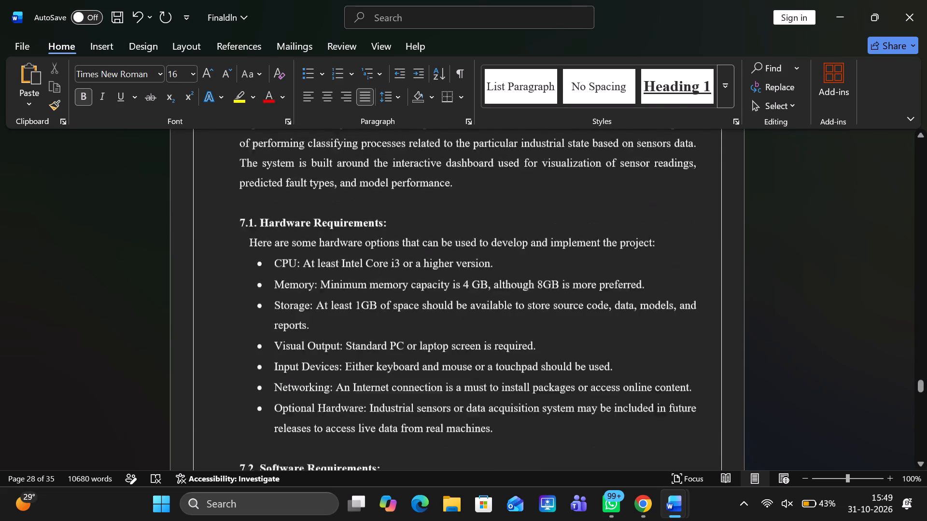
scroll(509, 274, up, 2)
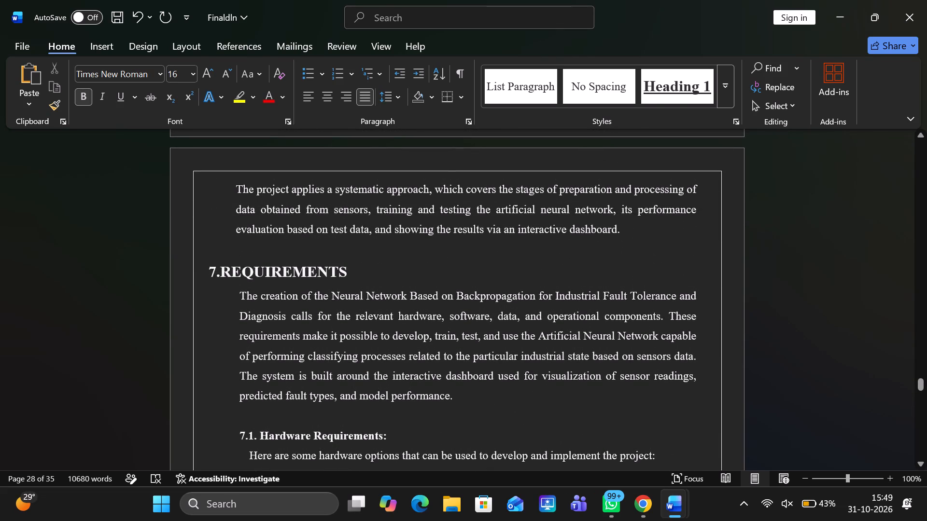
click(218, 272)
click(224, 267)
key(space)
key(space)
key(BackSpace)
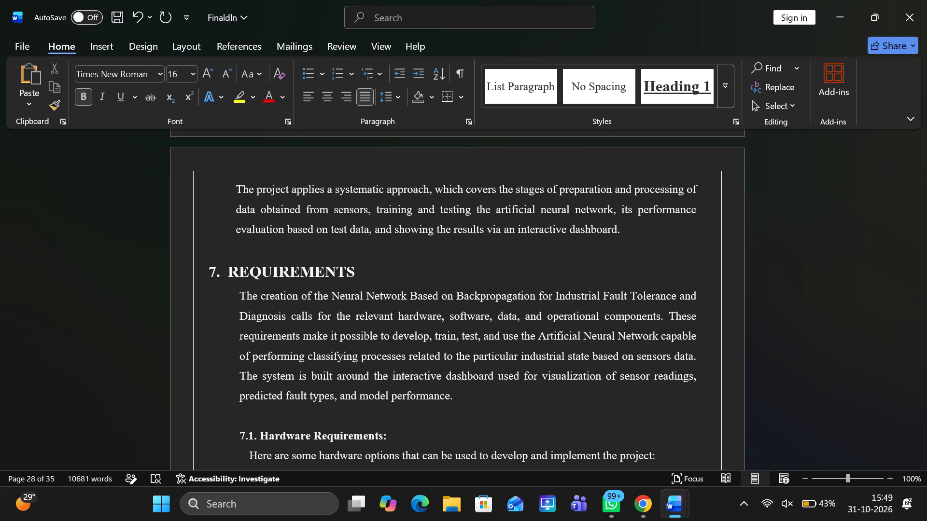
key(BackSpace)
Remove the extra space in front of the number in the section 8 DESIGN DIAGRAM heading.
scroll(225, 269, down, 2)
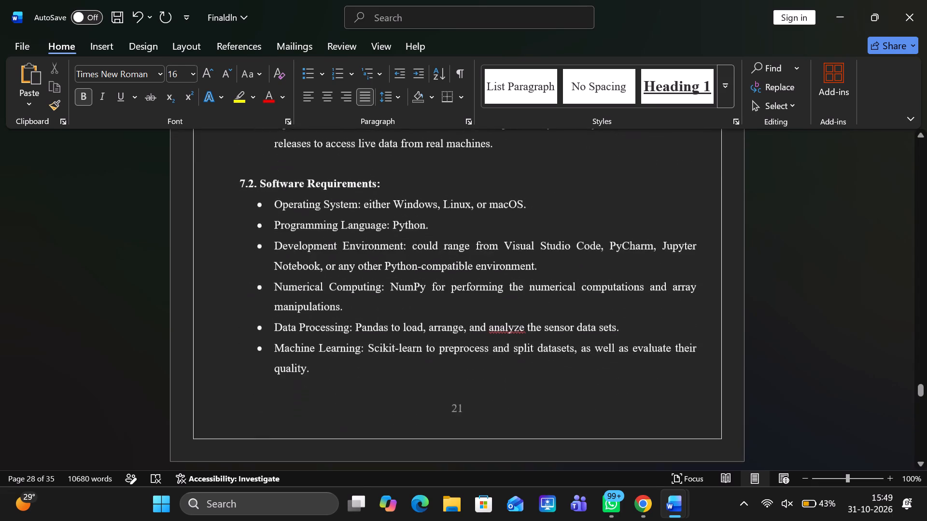
scroll(225, 269, down, 4)
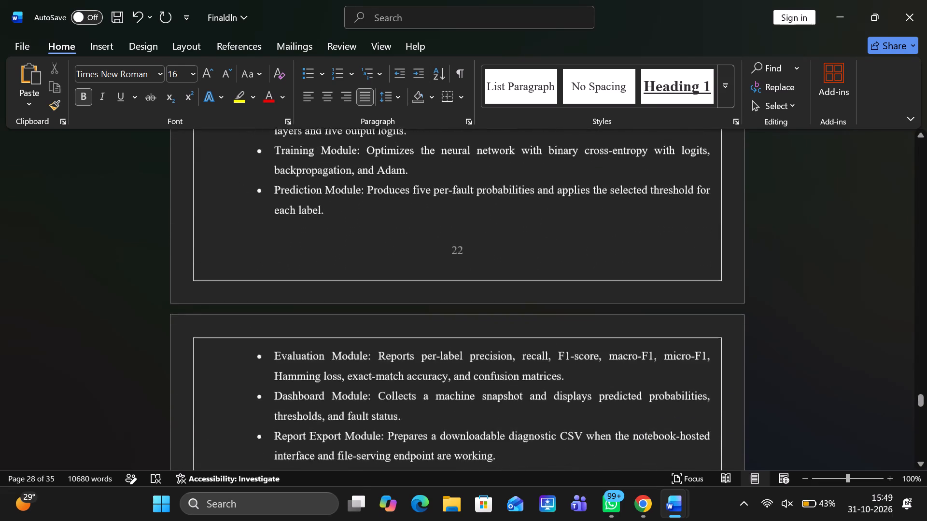
scroll(235, 212, up, 1)
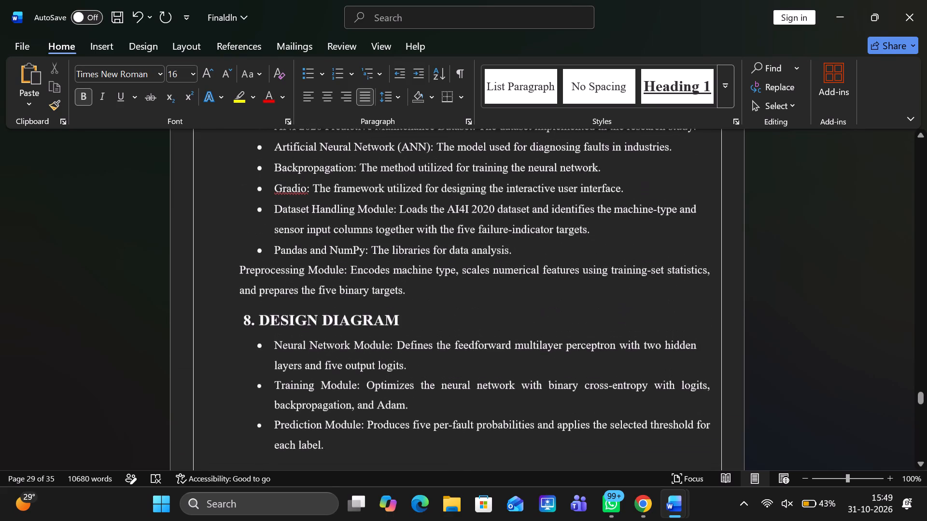
click(243, 324)
key(BackSpace)
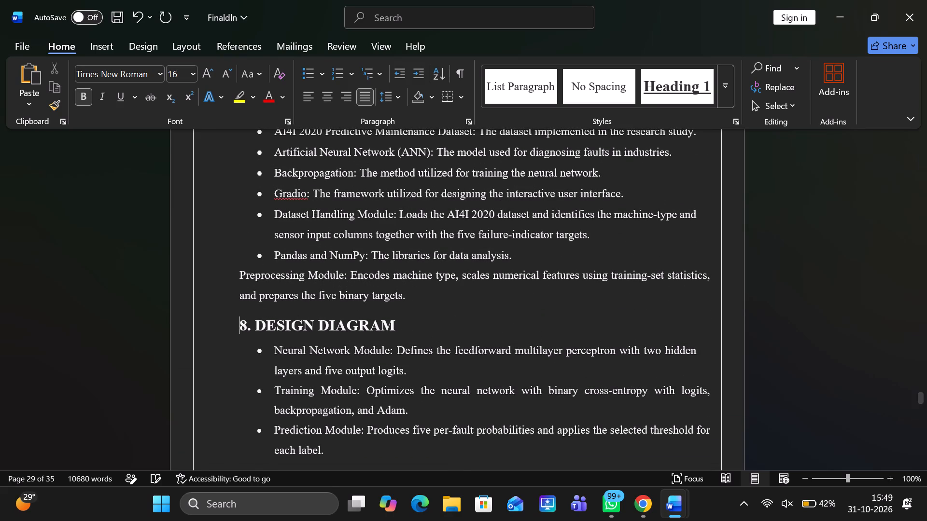
key(BackSpace)
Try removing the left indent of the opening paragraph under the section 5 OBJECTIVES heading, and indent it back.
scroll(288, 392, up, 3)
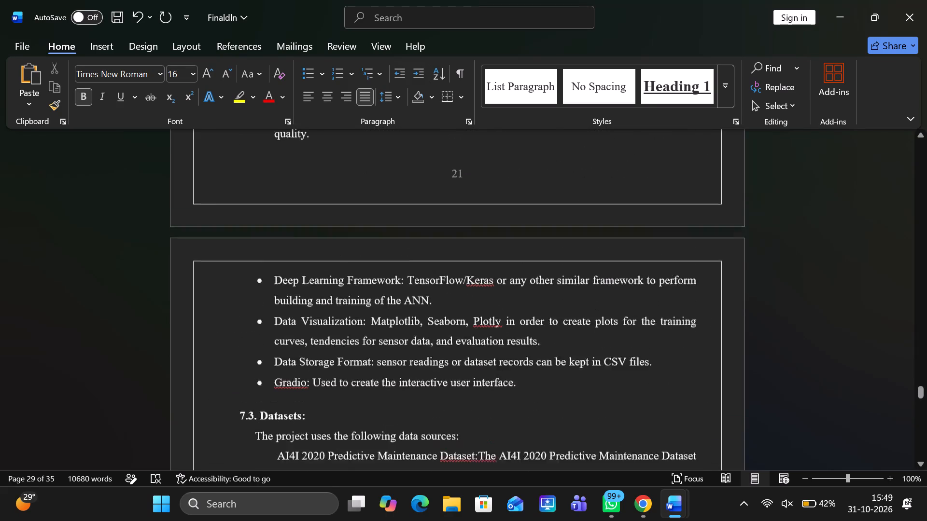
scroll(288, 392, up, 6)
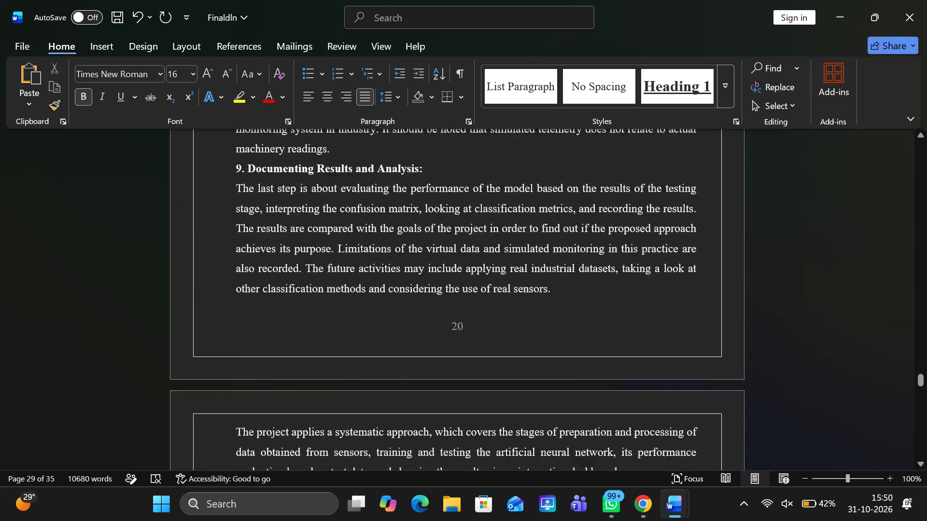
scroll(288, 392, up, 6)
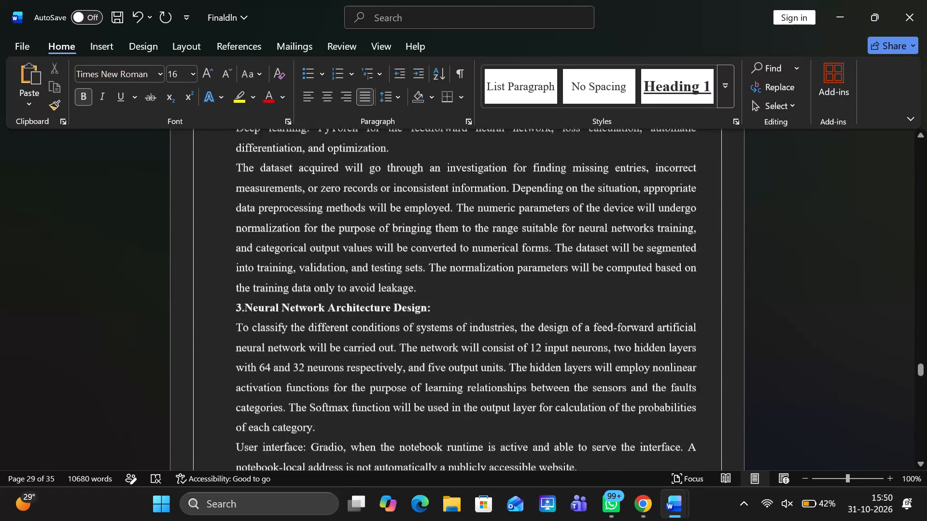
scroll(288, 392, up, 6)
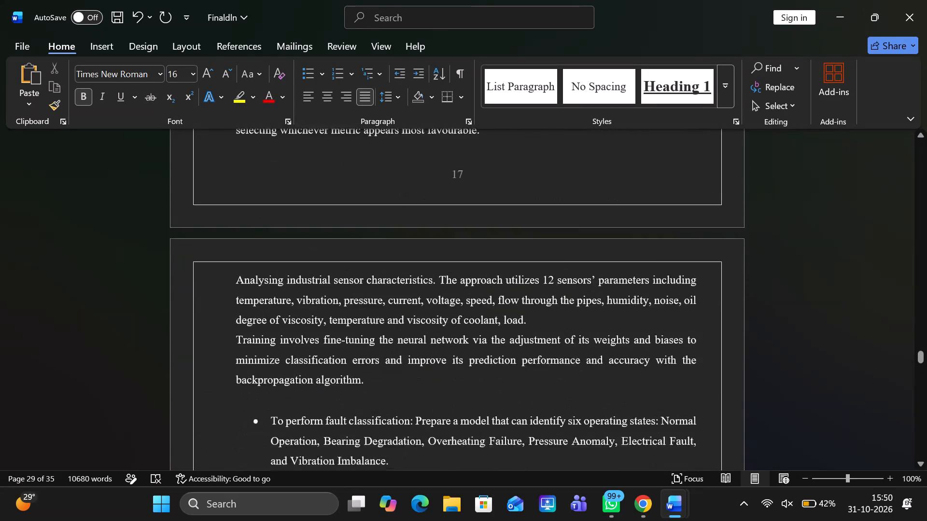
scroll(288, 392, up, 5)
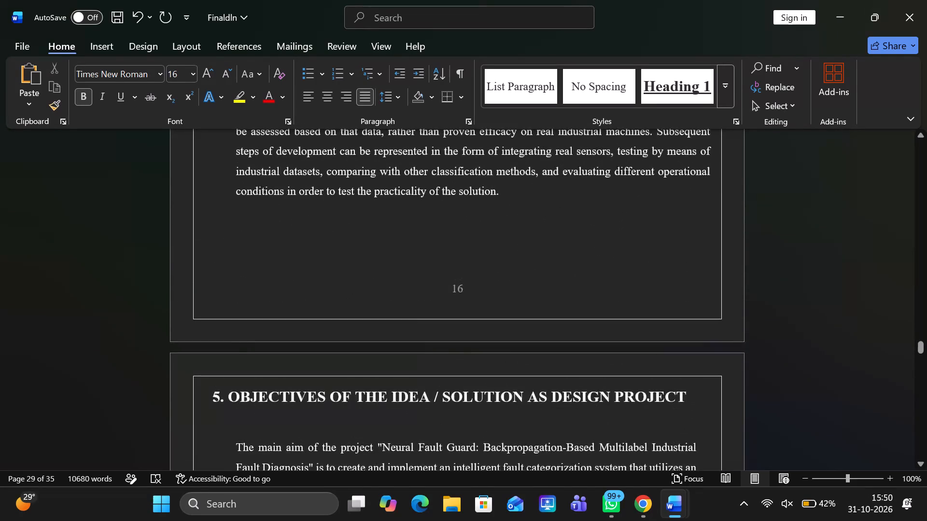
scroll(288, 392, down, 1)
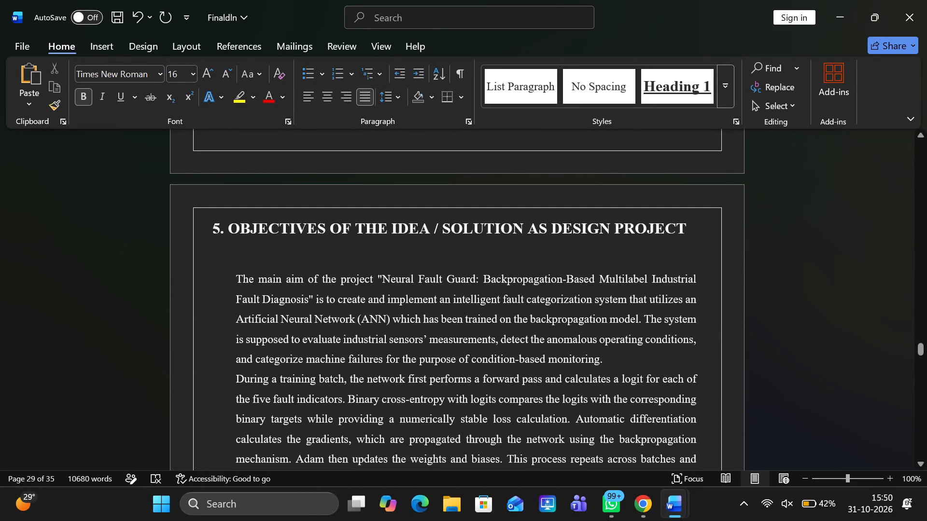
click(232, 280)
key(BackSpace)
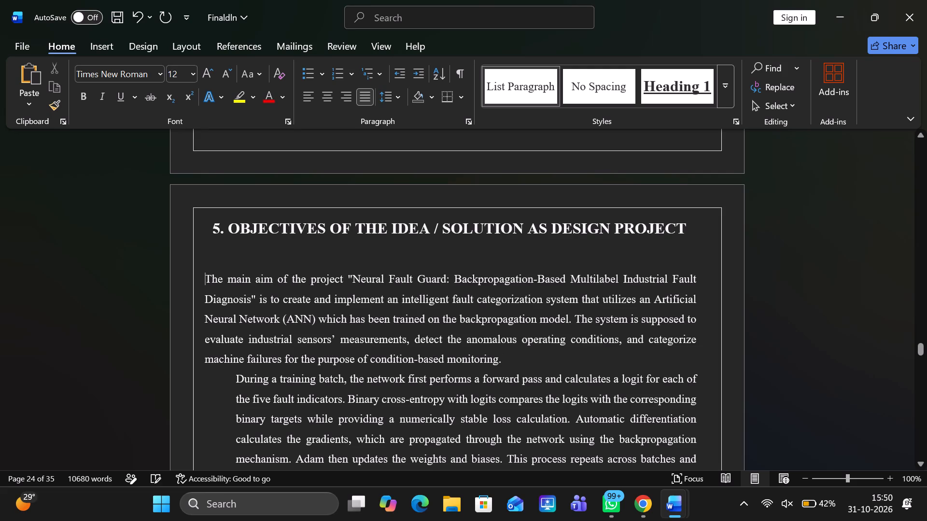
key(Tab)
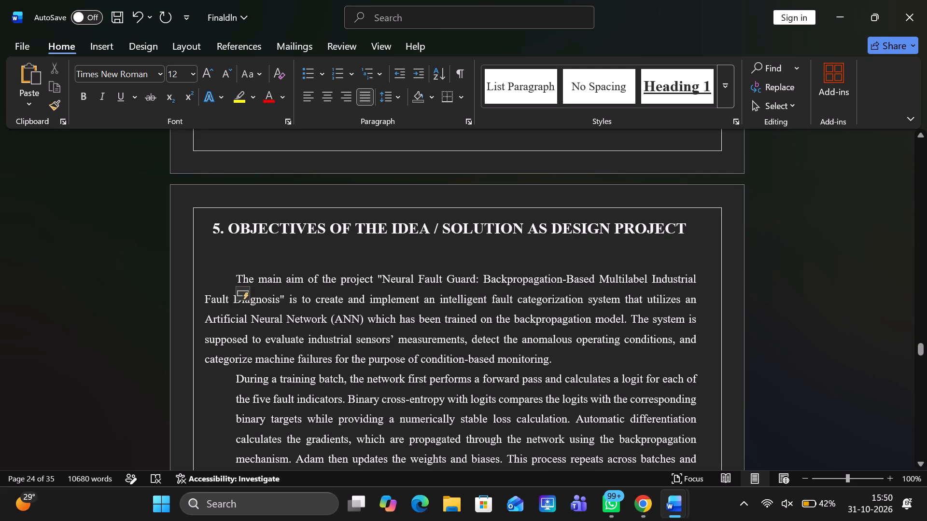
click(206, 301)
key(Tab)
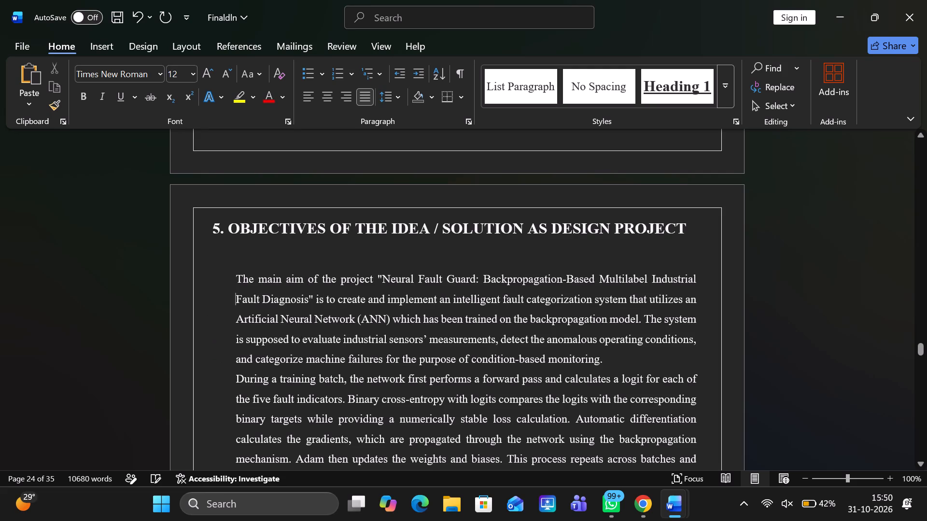
Shorten the section 4 heading by deleting "/ SOLUTION" so it reads "4. PROPOSED IDEA".
scroll(224, 314, up, 6)
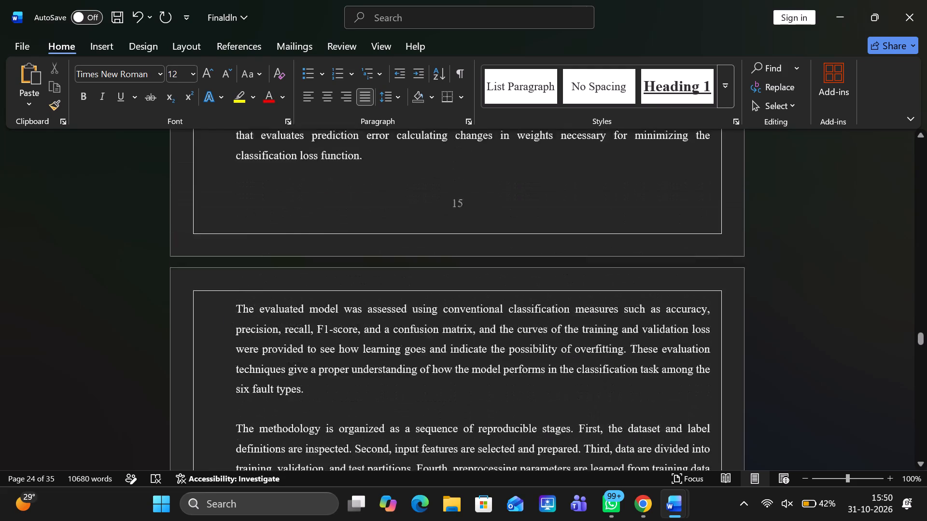
scroll(224, 314, up, 4)
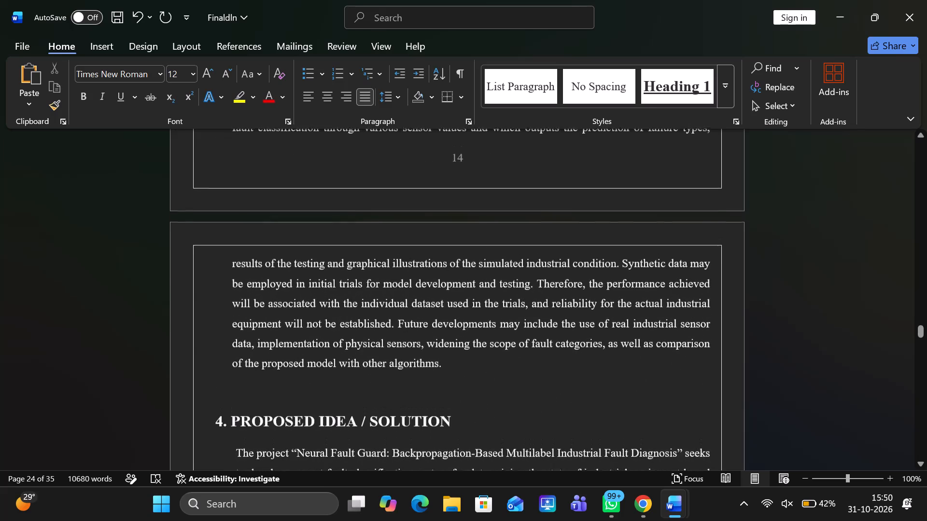
drag(467, 434, 360, 427)
key(BackSpace)
Review the layout and headings from section 4 back through the literature review and introduction to the table of contents.
scroll(360, 427, up, 1)
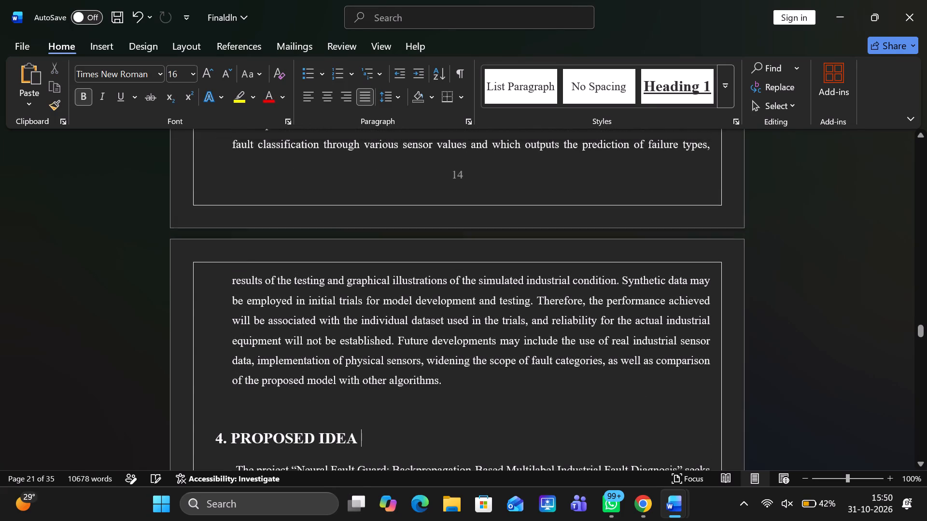
scroll(360, 427, up, 5)
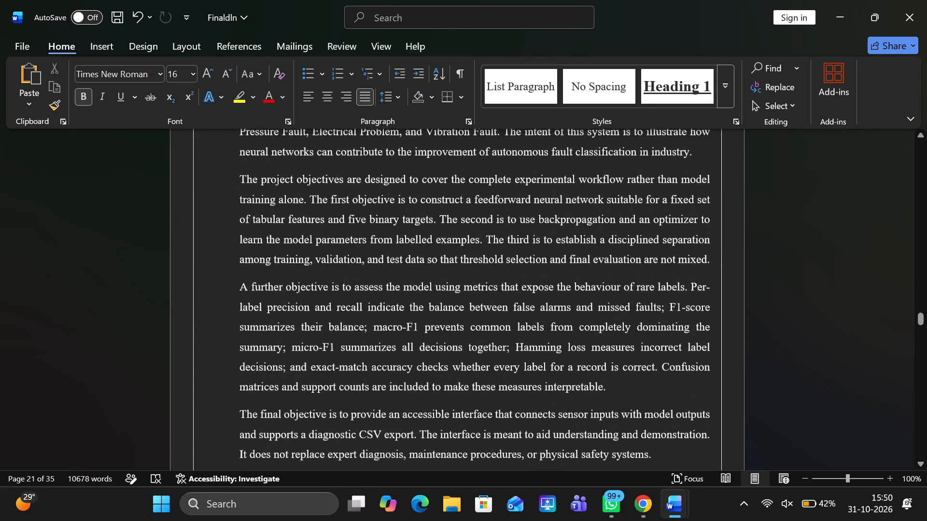
scroll(360, 427, up, 6)
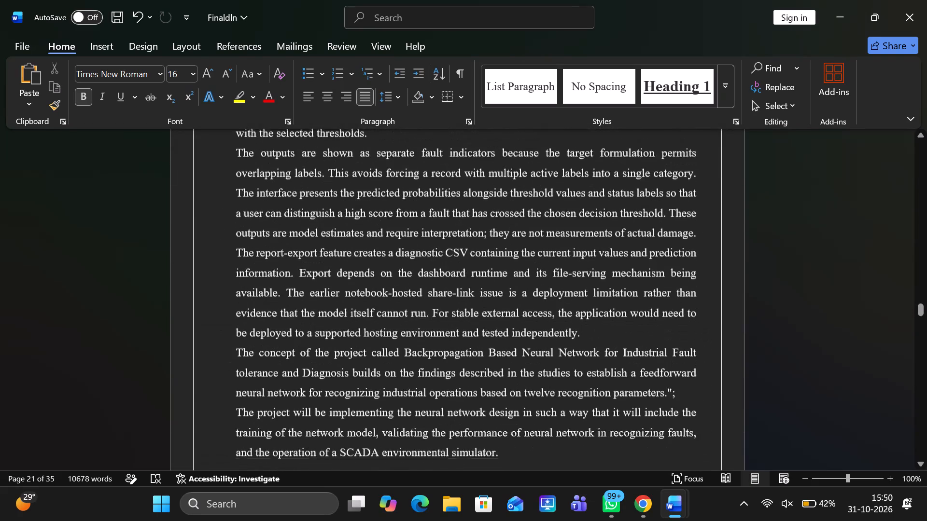
scroll(360, 427, up, 14)
scroll(360, 427, up, 8)
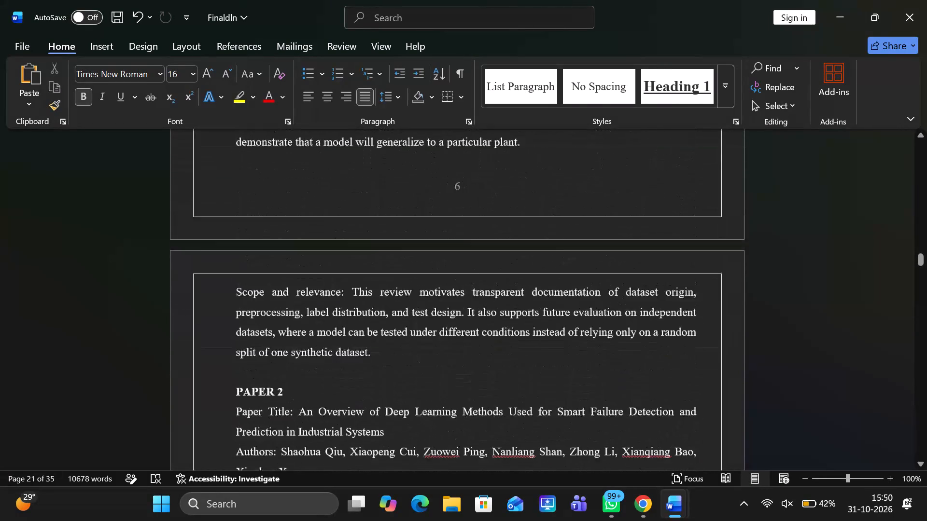
scroll(360, 427, up, 4)
scroll(360, 427, down, 1)
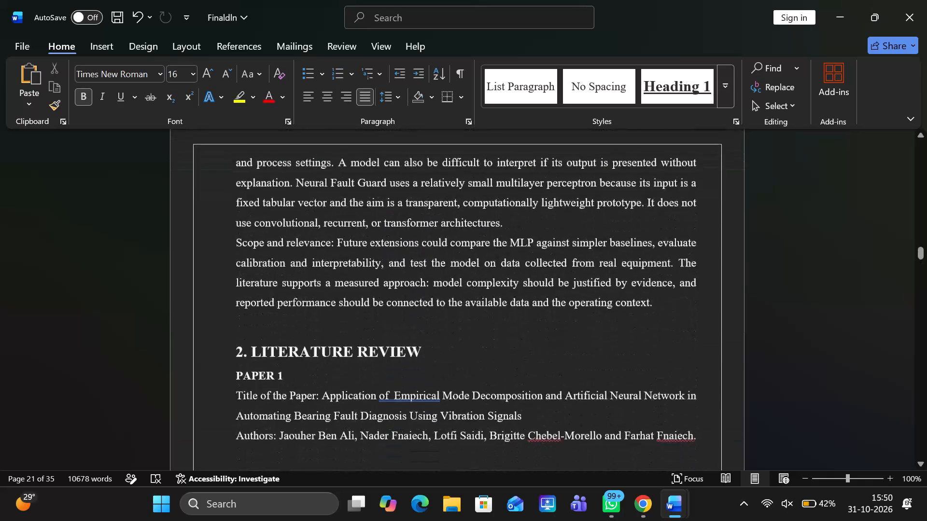
scroll(360, 427, down, 1)
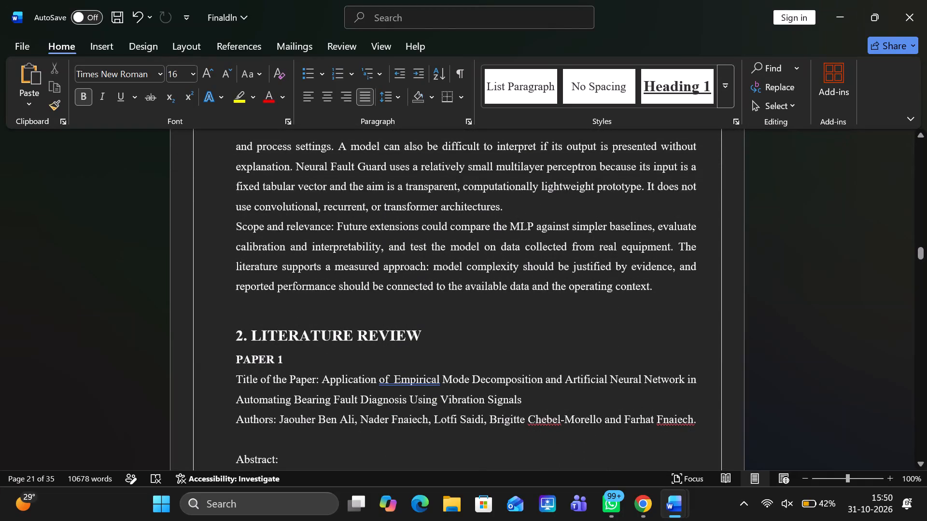
scroll(294, 352, up, 5)
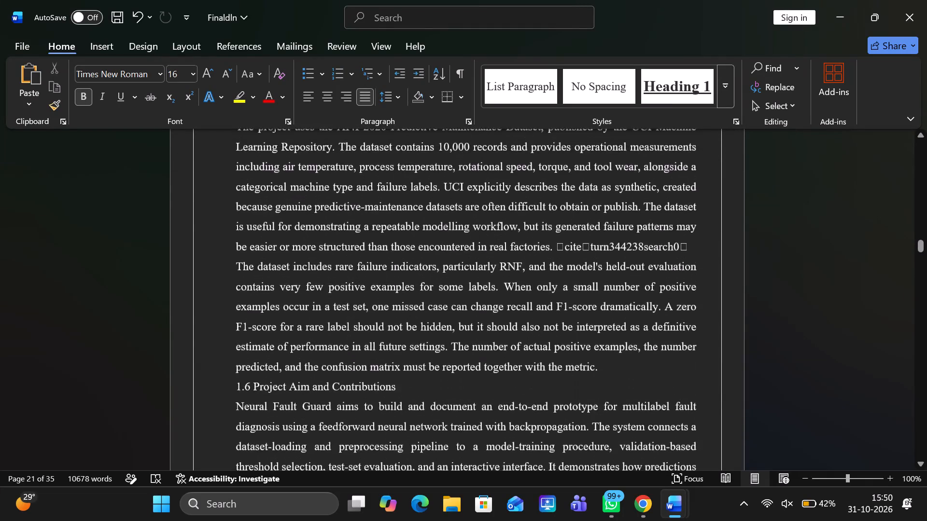
scroll(294, 352, up, 11)
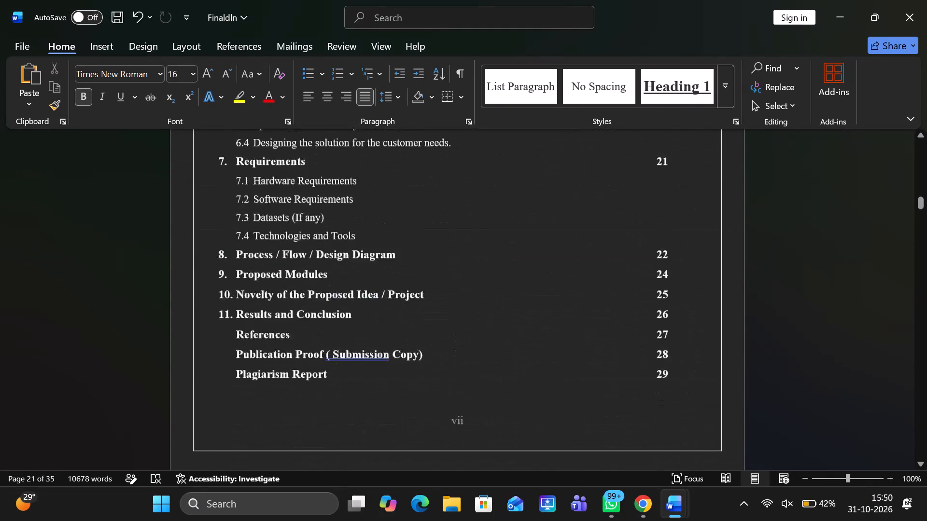
Reduce the left indent in front of the section 1 INTRODUCTION heading.
scroll(294, 352, up, 2)
scroll(294, 352, down, 8)
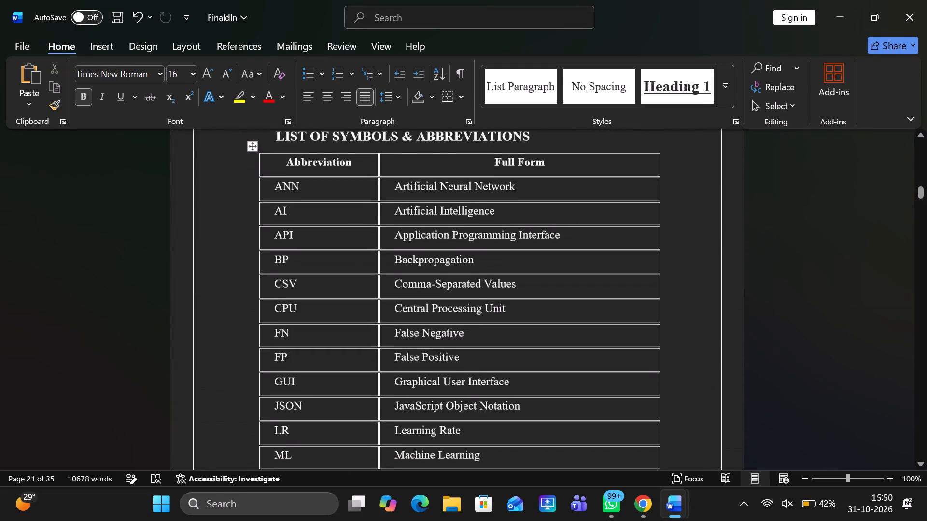
scroll(294, 352, down, 10)
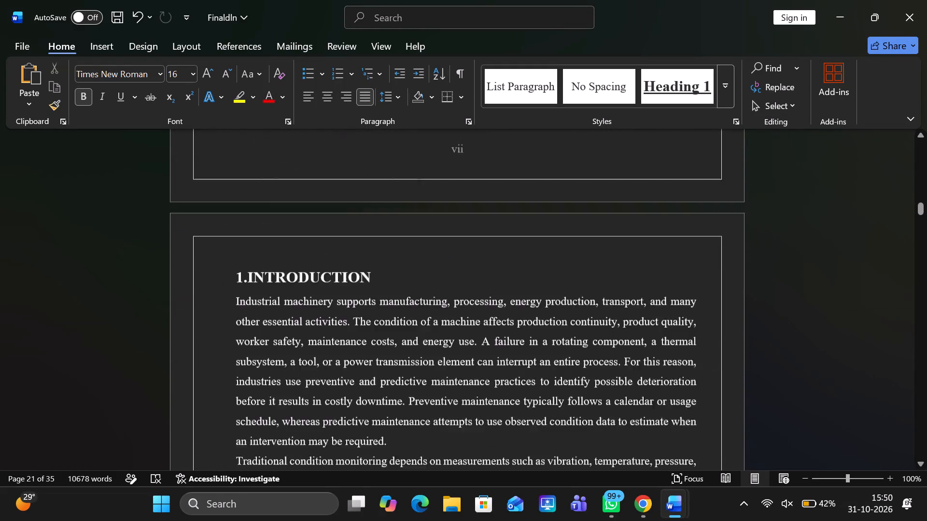
click(232, 217)
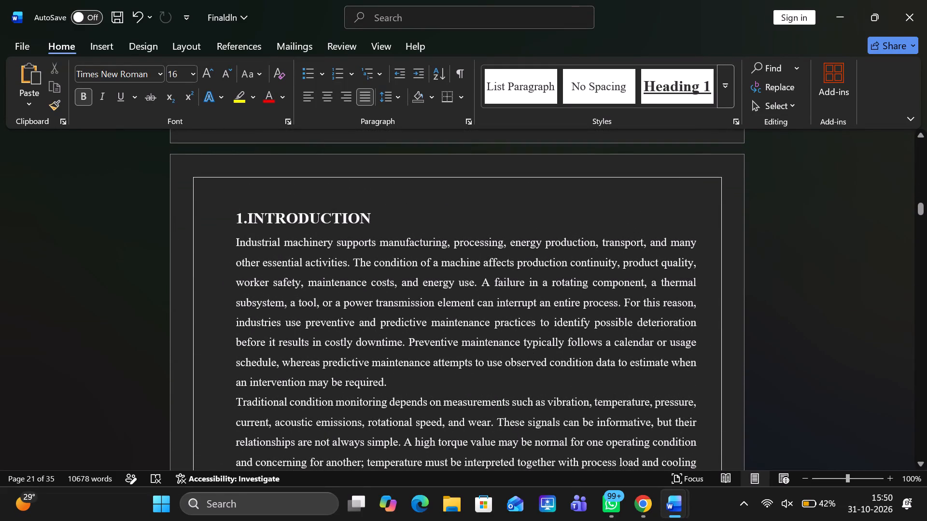
key(BackSpace)
Move the section 2 LITERATURE REVIEW heading left by removing the space before its number, so it starts near the page border.
scroll(267, 241, down, 3)
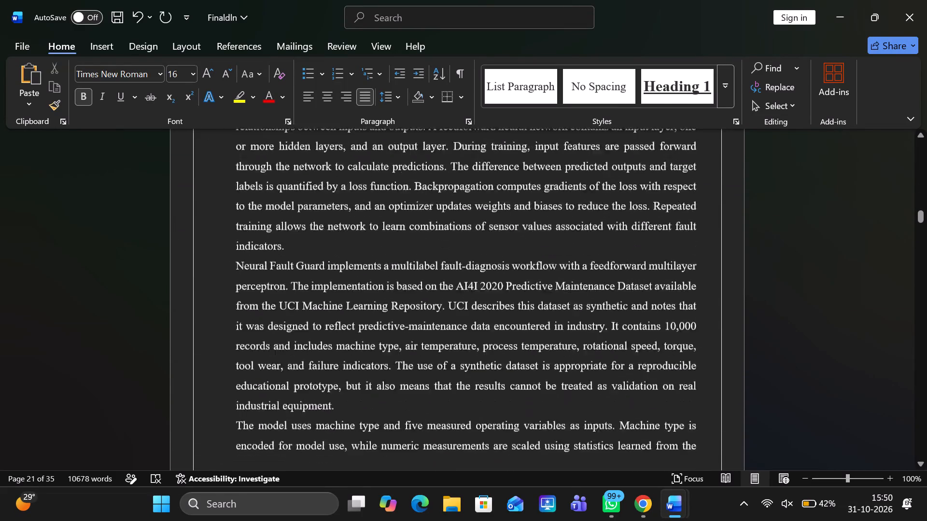
scroll(267, 241, down, 8)
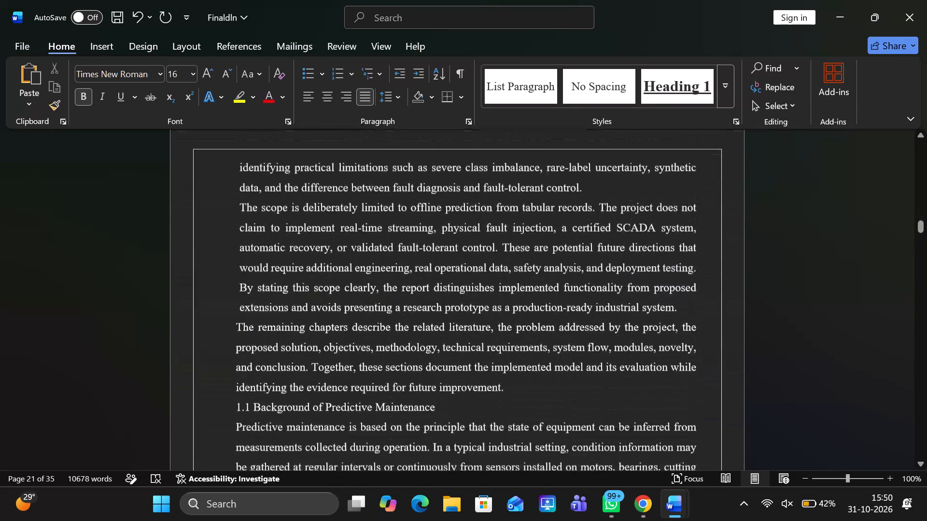
scroll(267, 241, down, 8)
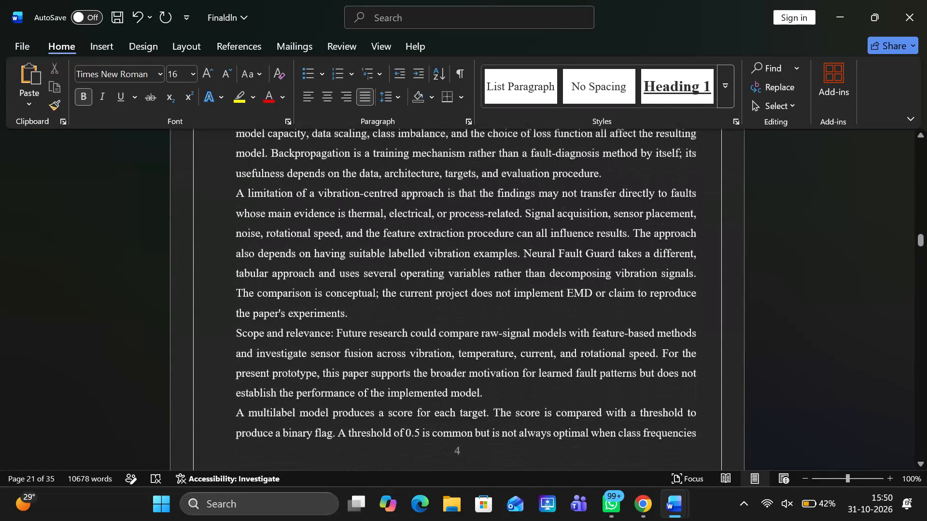
scroll(267, 241, down, 7)
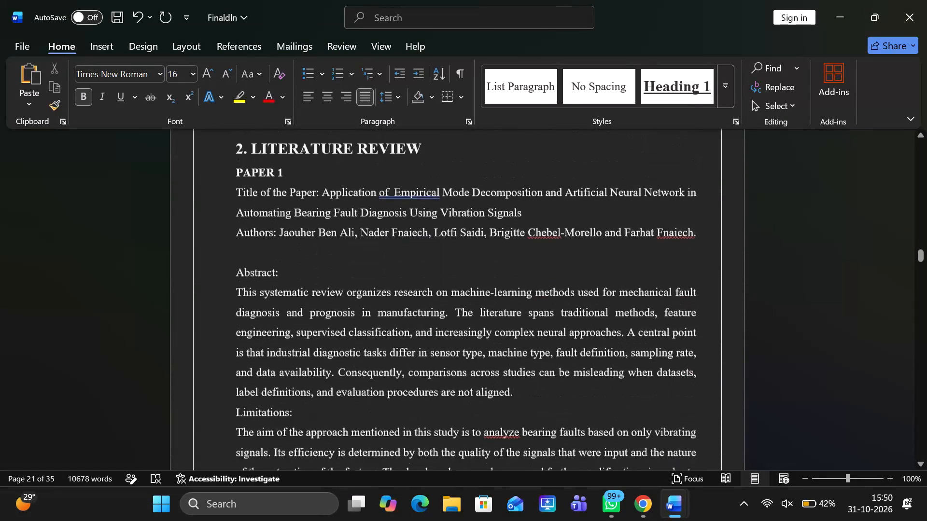
click(239, 155)
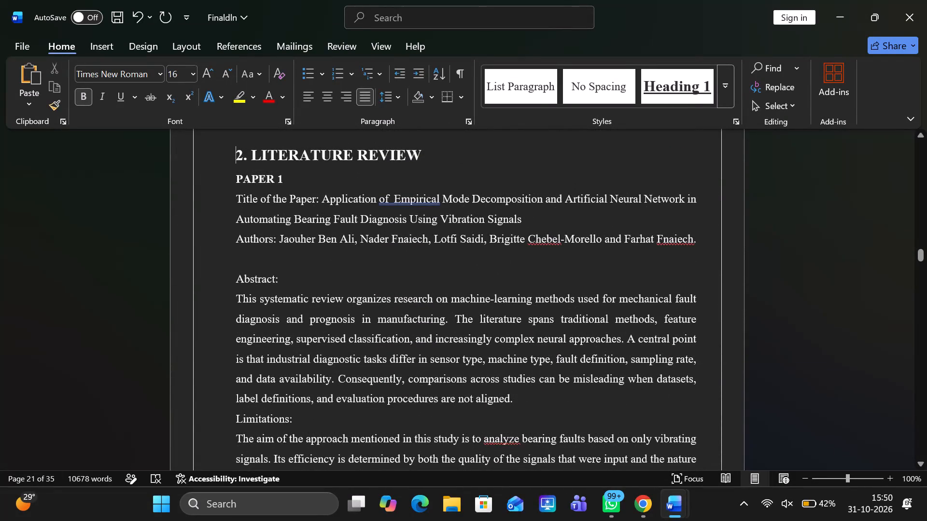
key(BackSpace)
key(BackSpace)
key(BackSpace)
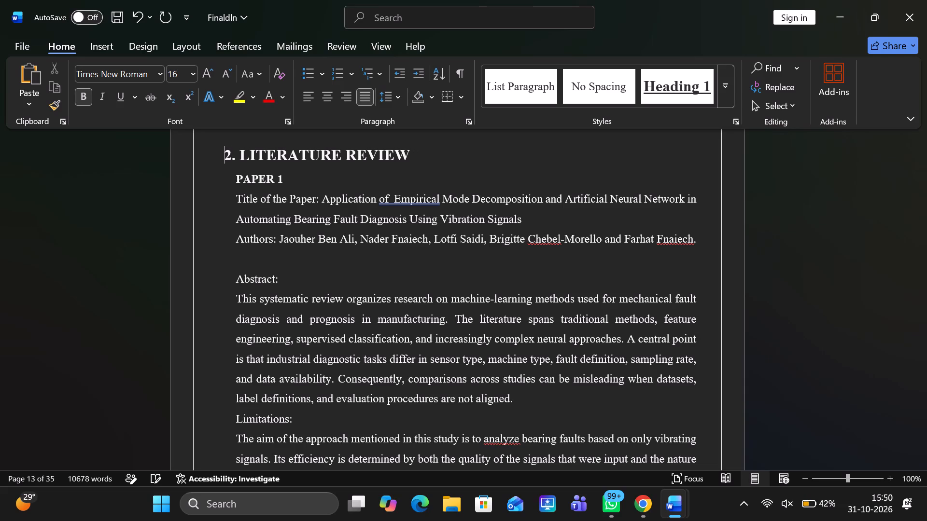
key(BackSpace)
key(BackSpace)
key(BackSpace)
key(BackSpace)
key(BackSpace)
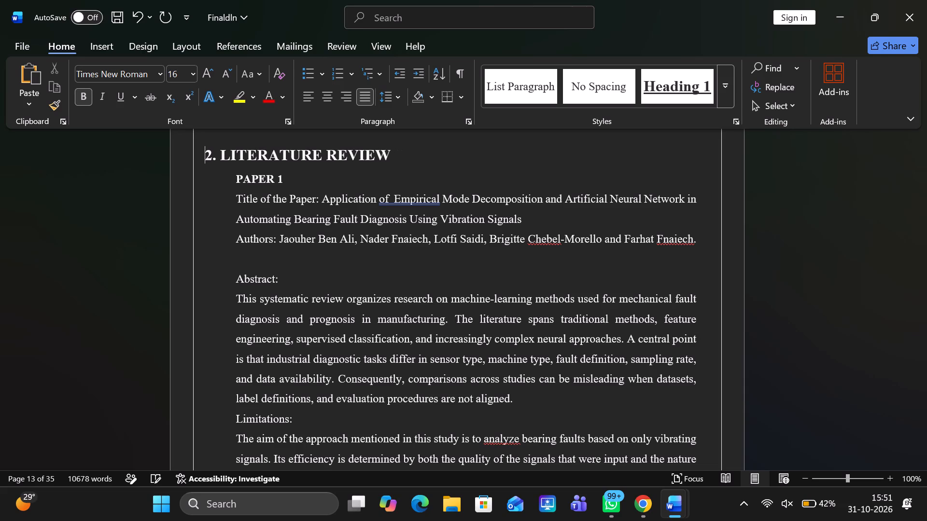
Indent the section 3 subheadings 3.1 Identification of the Problem, 3.2 Scope of the Project and 3.3 Expected Outcomes by one tab each.
scroll(249, 178, down, 5)
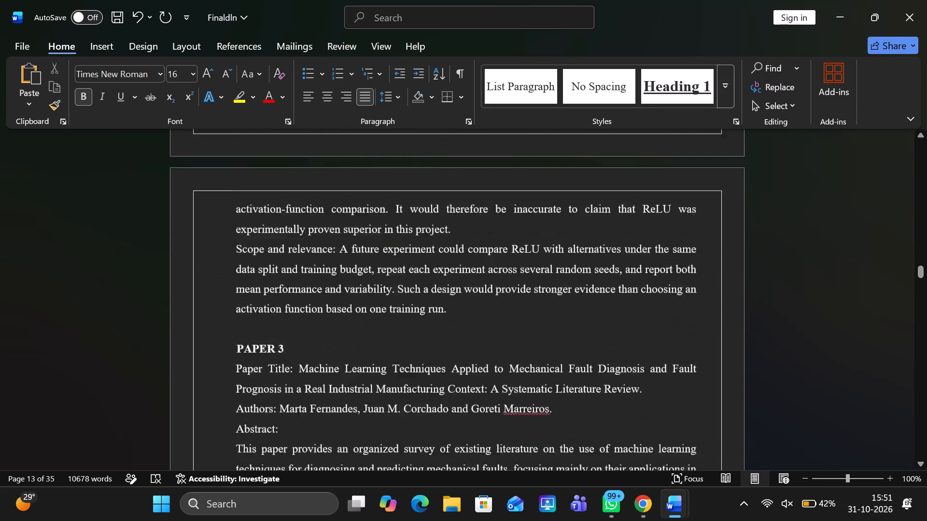
scroll(249, 178, down, 8)
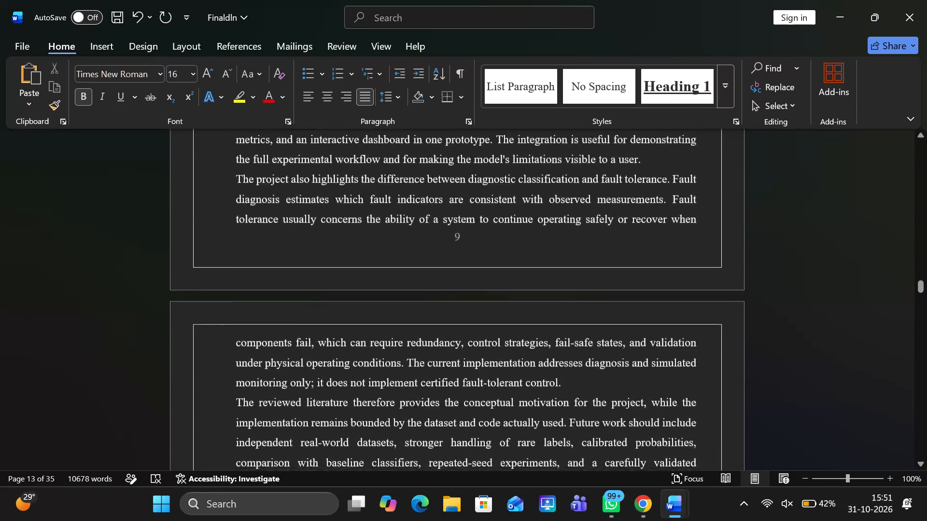
scroll(249, 178, down, 7)
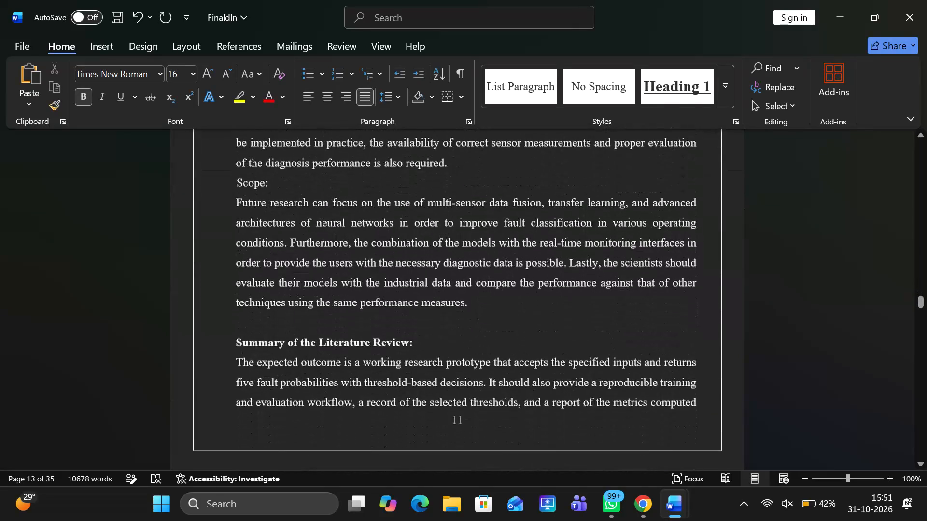
scroll(249, 178, down, 6)
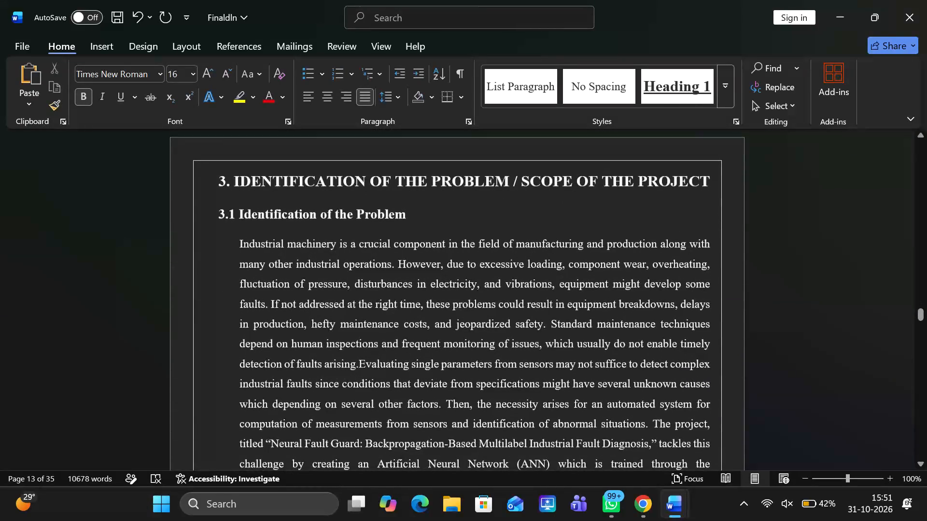
click(218, 214)
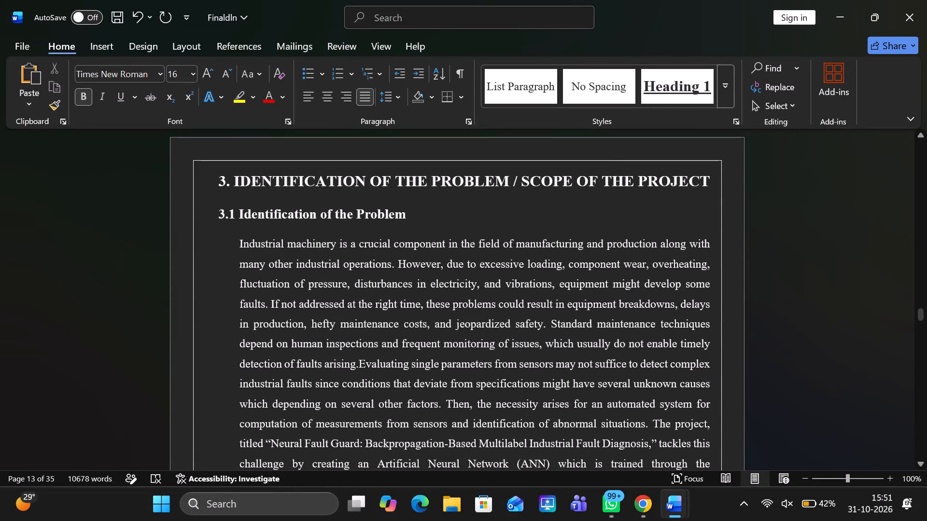
key(Tab)
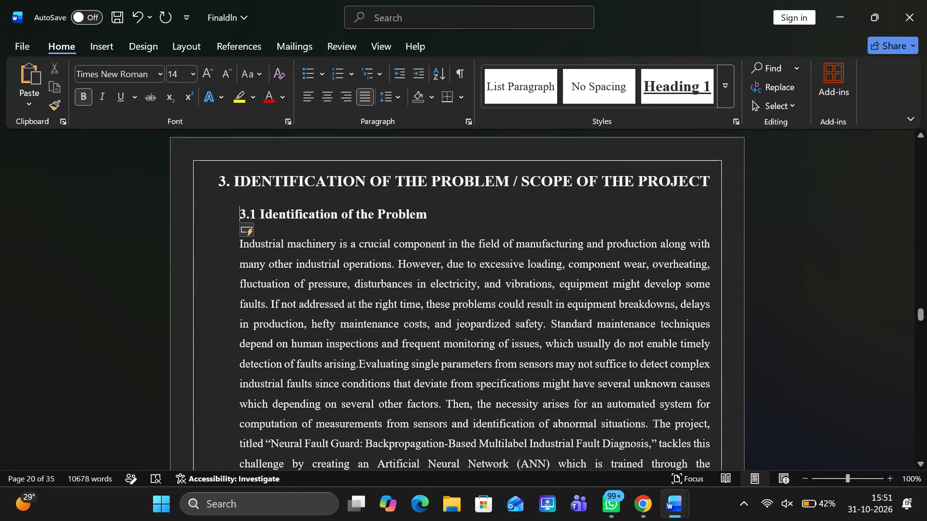
scroll(255, 266, down, 4)
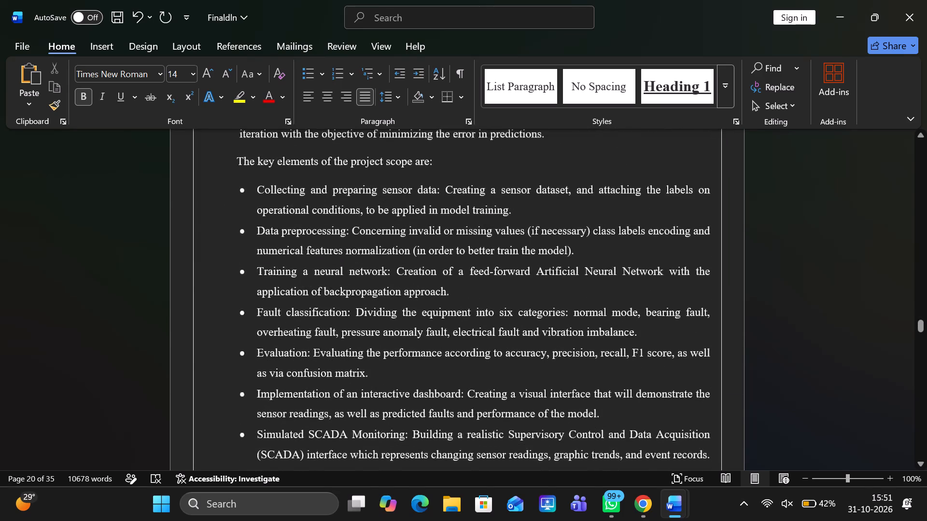
scroll(255, 266, up, 1)
scroll(255, 266, down, 1)
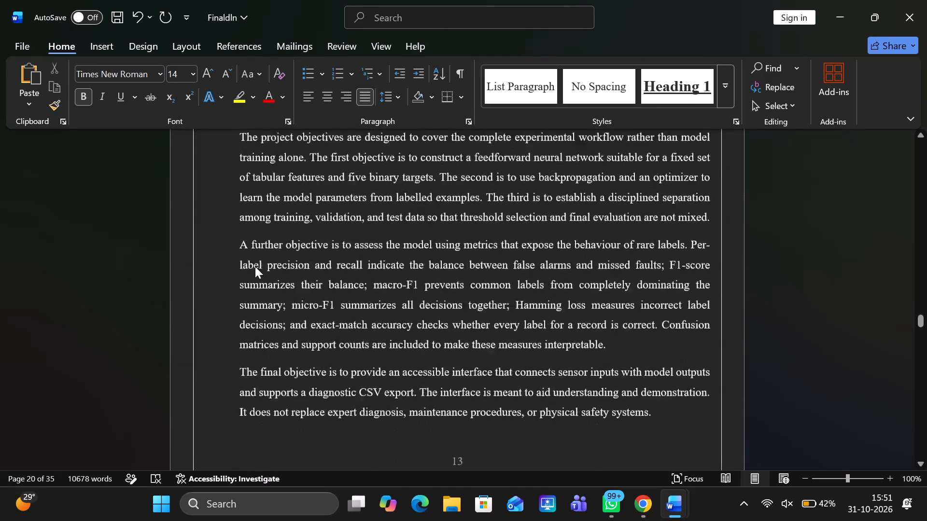
click(222, 328)
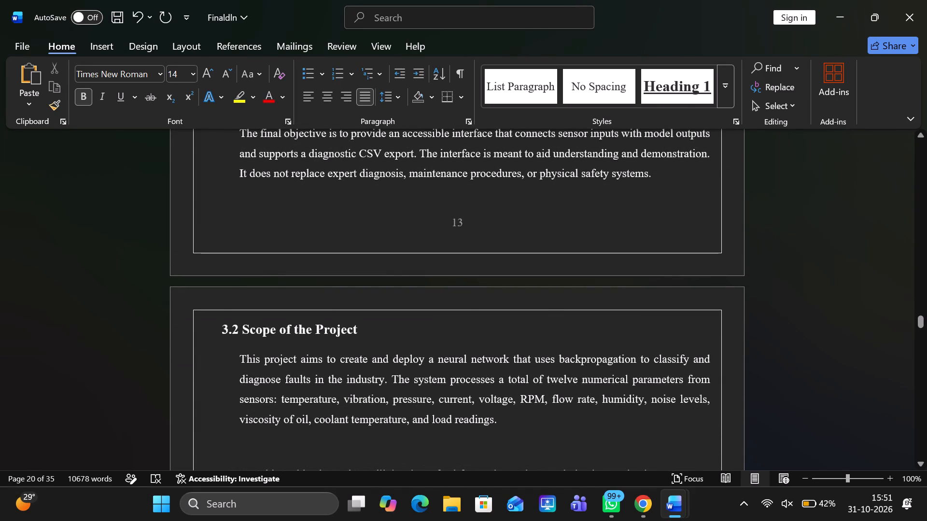
key(Tab)
scroll(265, 372, down, 4)
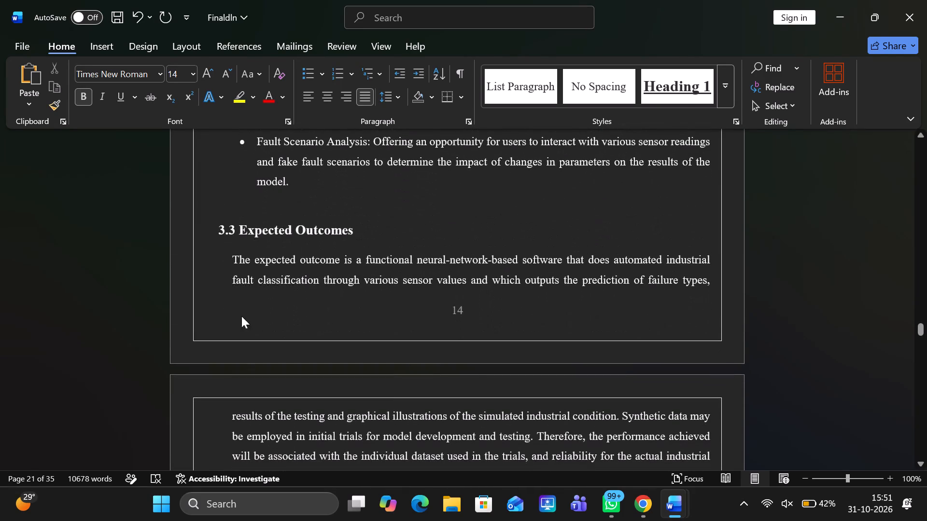
click(218, 226)
key(Tab)
Remove the extra space in front of the number in the section 4 PROPOSED IDEA heading.
scroll(228, 257, down, 2)
scroll(228, 257, up, 1)
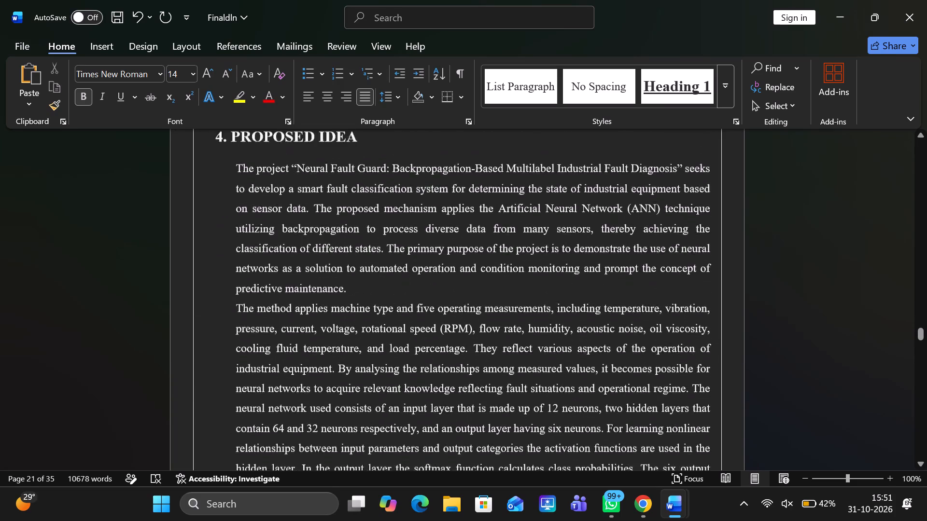
scroll(228, 257, up, 1)
click(218, 269)
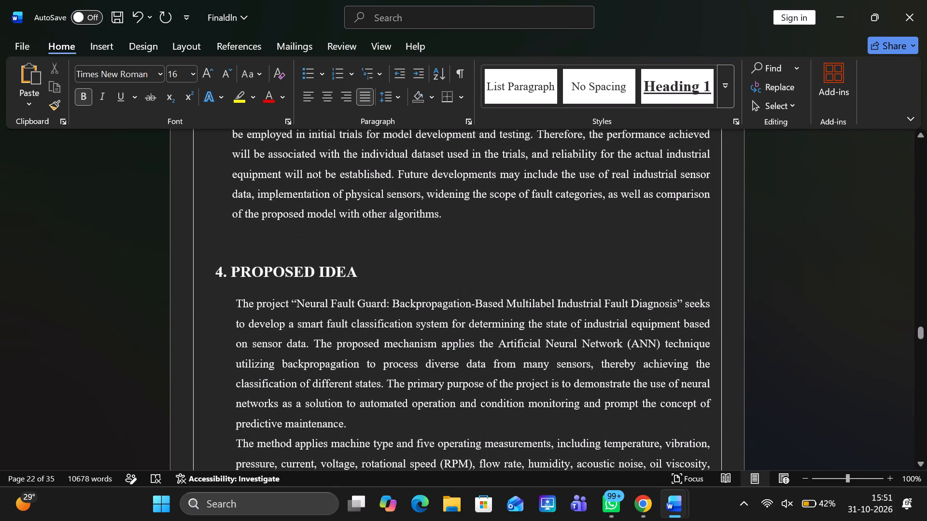
key(BackSpace)
key(BackSpace)
Shorten the section 6 heading by deleting "PROCESS /" so it reads "6. METHODOLOGY".
scroll(218, 269, down, 2)
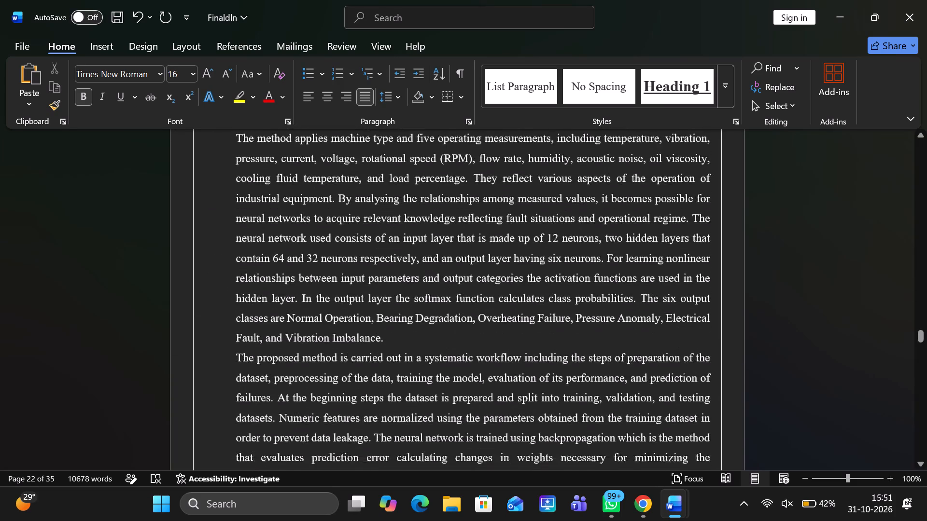
scroll(218, 269, down, 4)
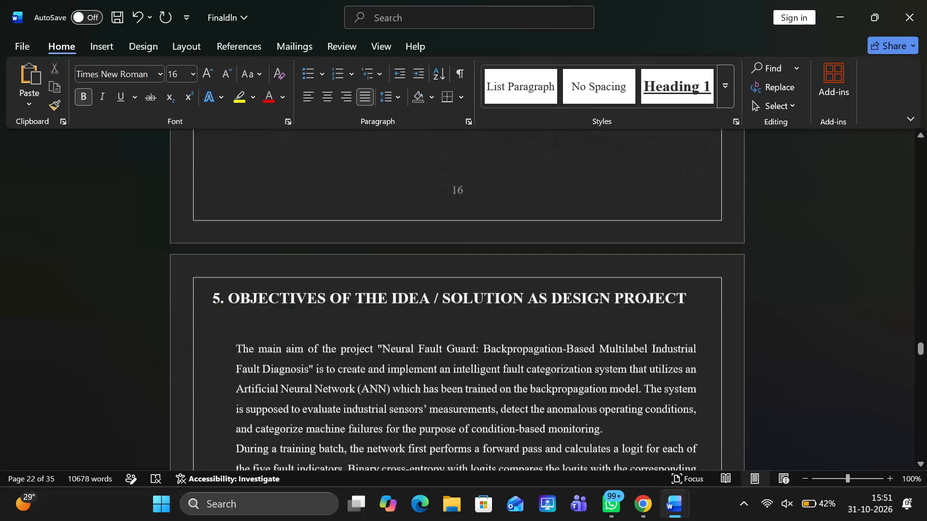
scroll(218, 269, down, 2)
scroll(188, 337, down, 4)
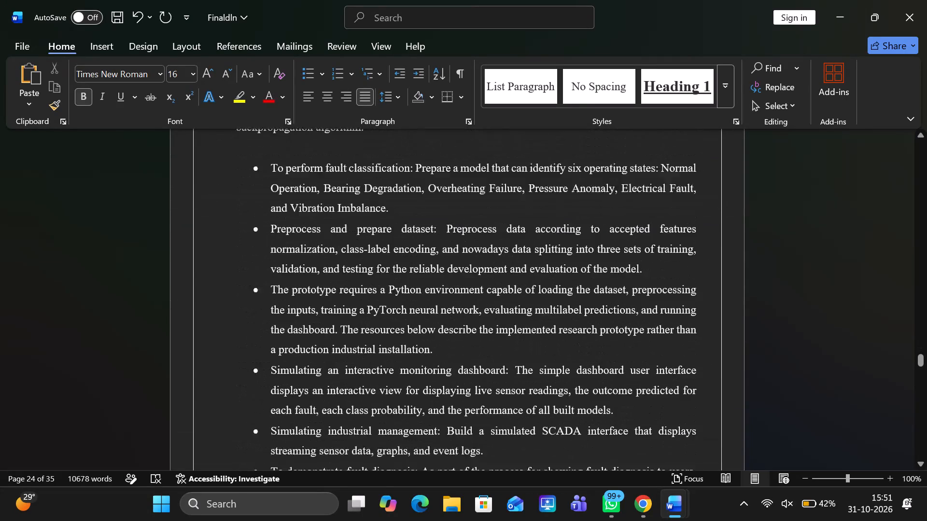
scroll(188, 337, up, 1)
scroll(188, 337, down, 1)
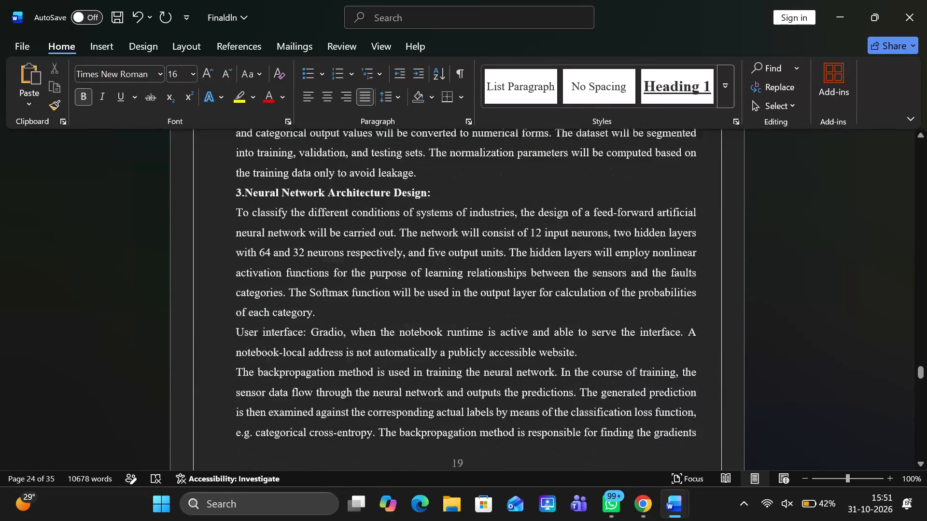
scroll(188, 337, up, 3)
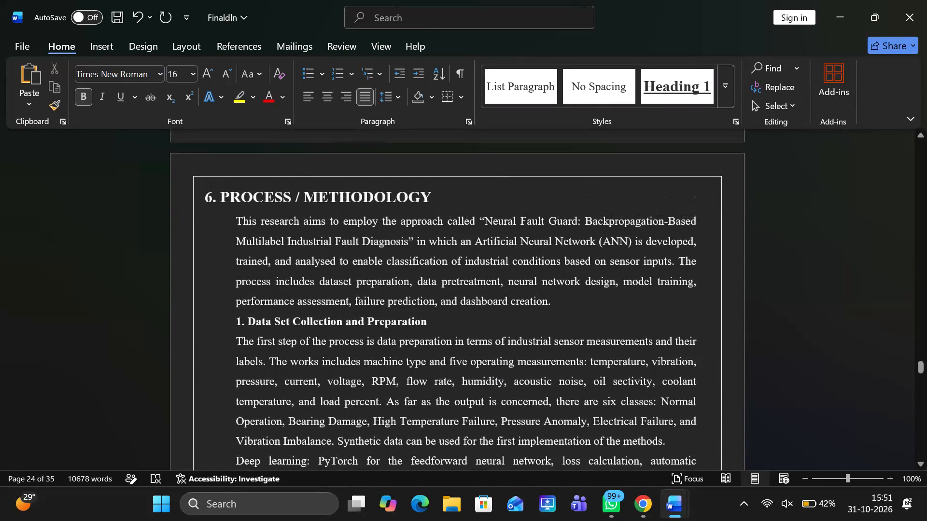
scroll(239, 323, down, 2)
scroll(239, 323, up, 2)
scroll(321, 323, up, 1)
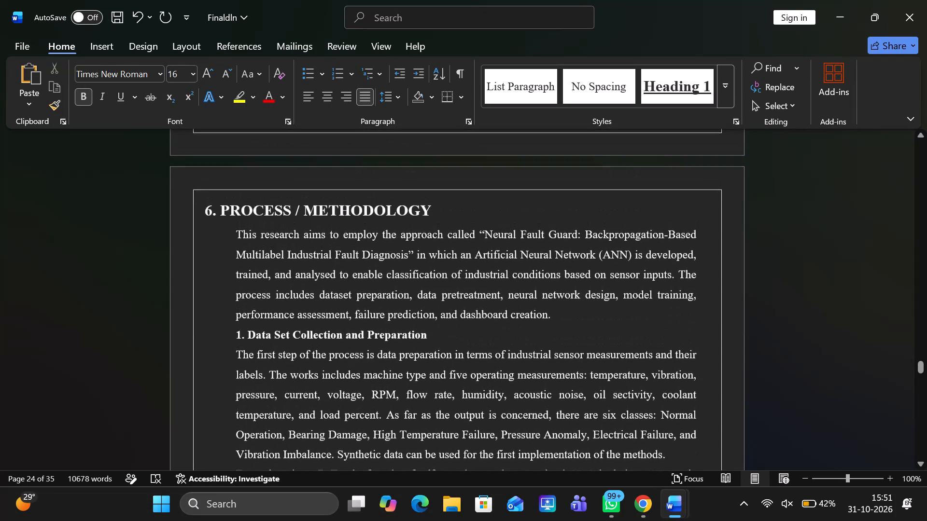
click(304, 208)
drag(304, 208, 298, 215)
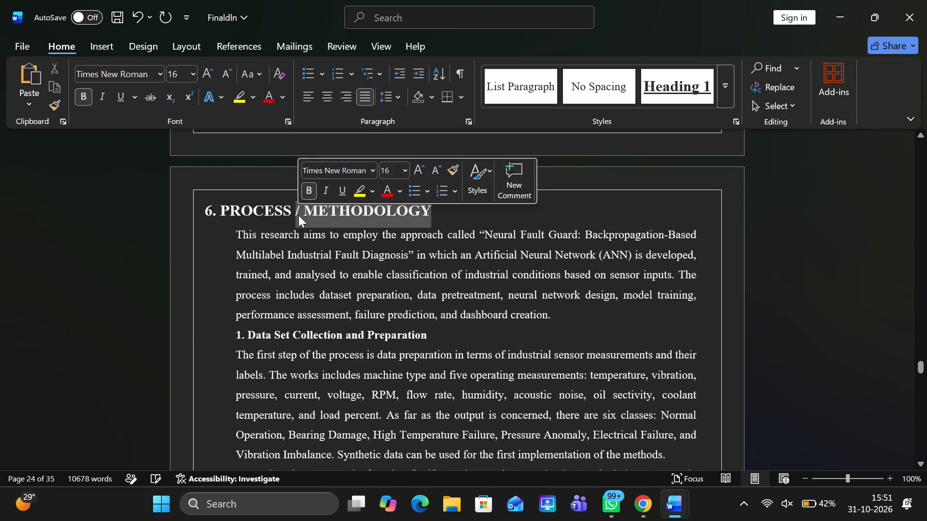
click(298, 215)
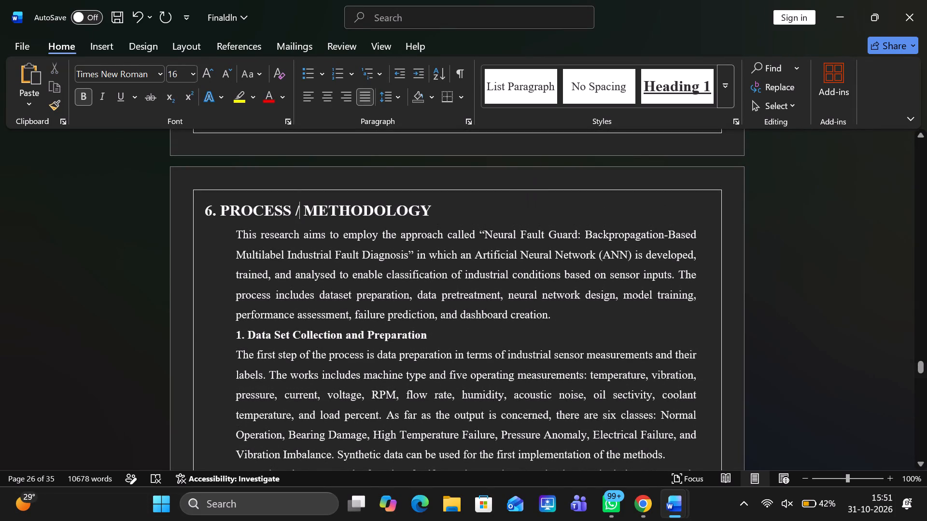
key(BackSpace)
key(BackSpace)
key(BackSpace)
key(BackSpace)
key(BackSpace)
key(BackSpace)
key(BackSpace)
key(BackSpace)
key(BackSpace)
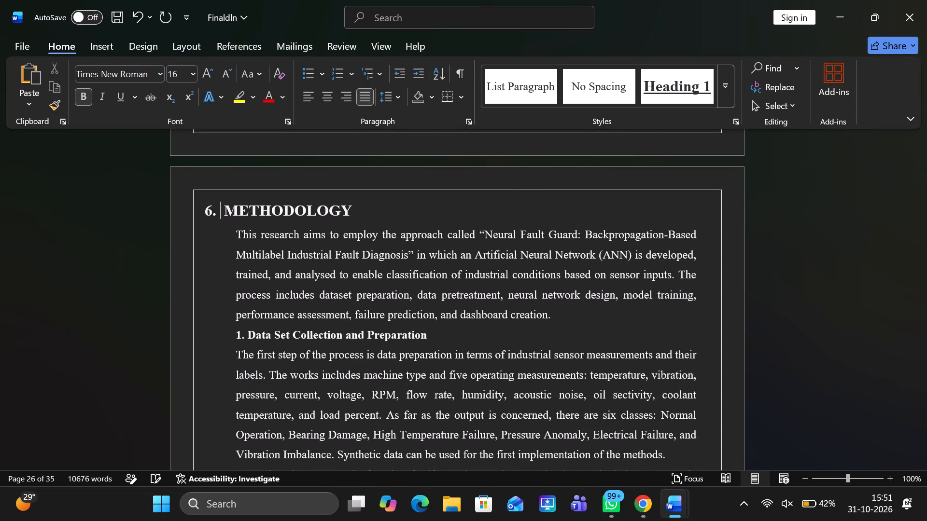
key(Right)
Insert a space after the number in the section 7 heading so it reads "7. REQUIREMENTS".
scroll(305, 210, down, 6)
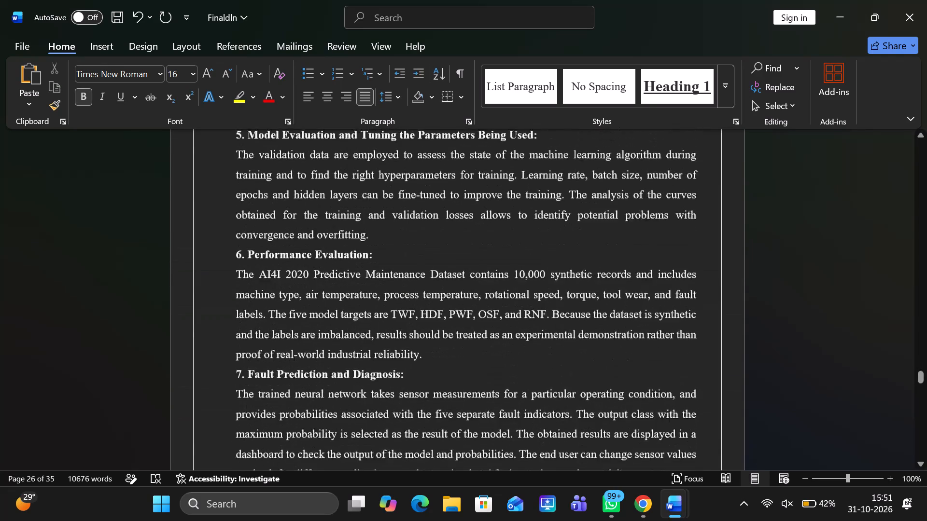
scroll(305, 210, down, 3)
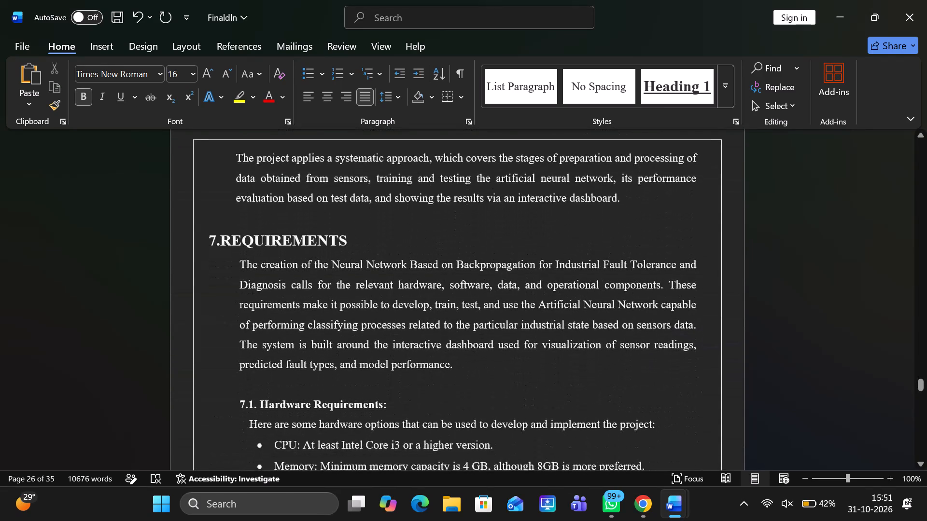
scroll(305, 210, down, 1)
click(219, 181)
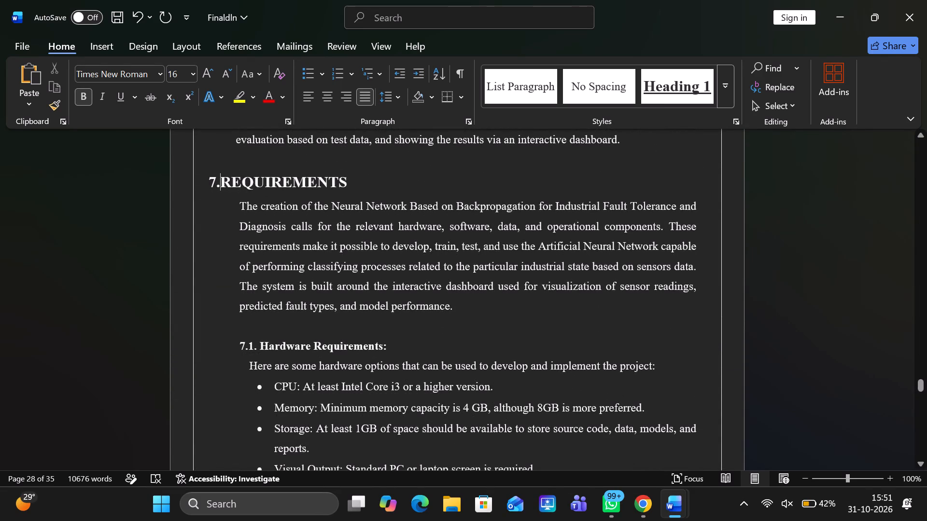
key(space)
Review the remaining pages after section 7, from the modules and flowchart through NOVELTY OF THE PROJECT to the end of REFERENCES.
scroll(243, 203, down, 4)
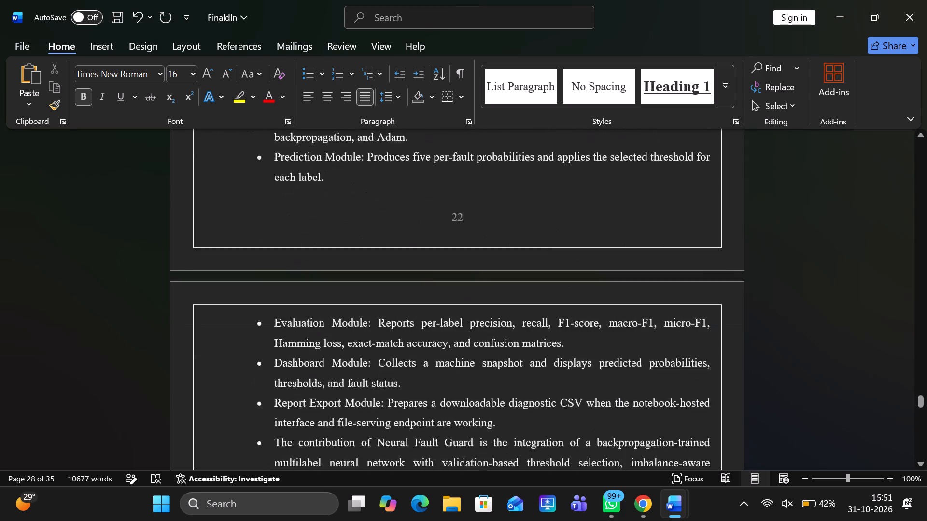
scroll(243, 203, down, 5)
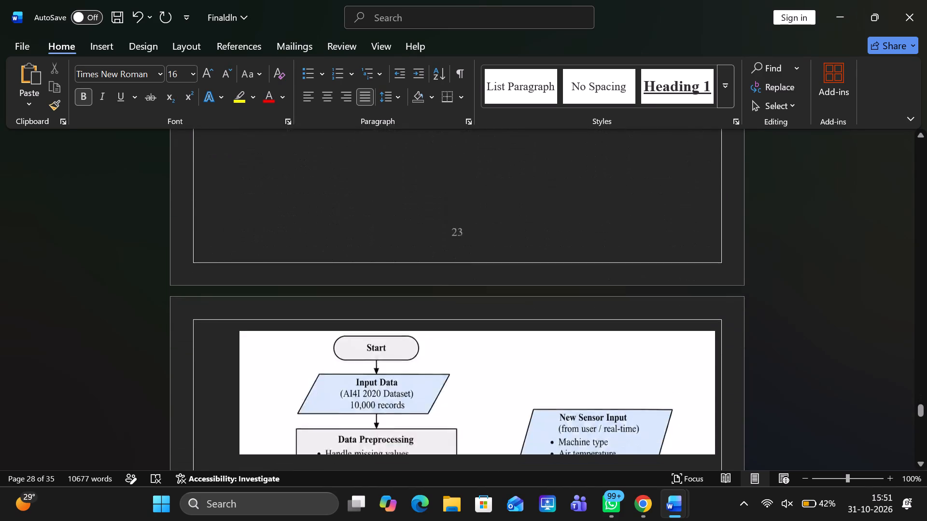
scroll(243, 203, down, 3)
scroll(243, 203, up, 1)
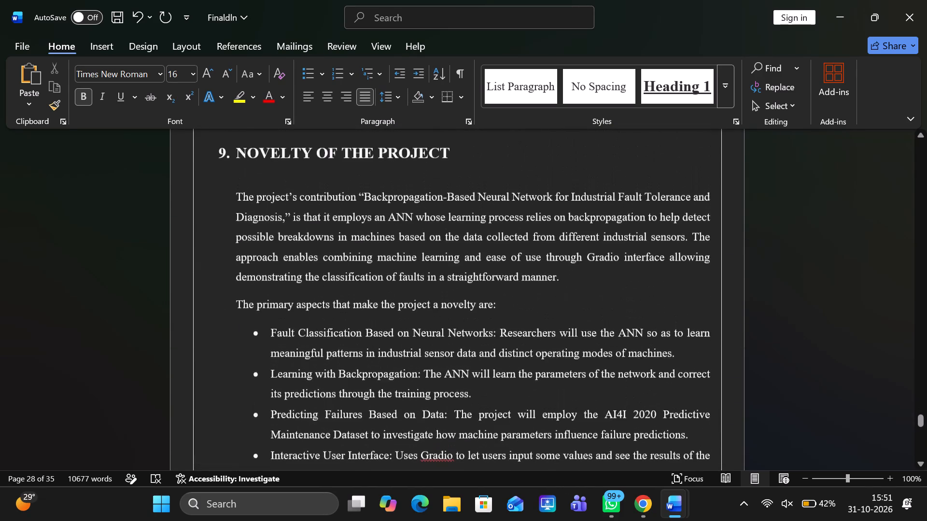
scroll(246, 195, down, 9)
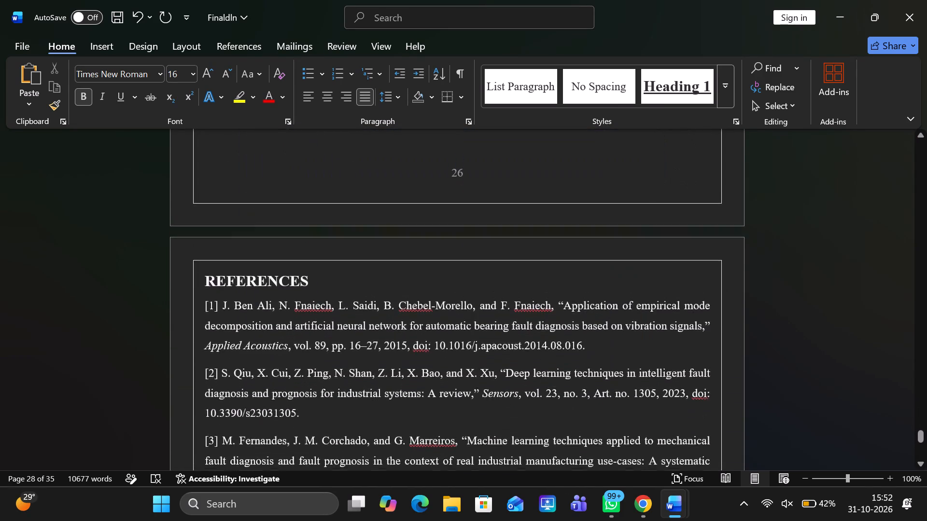
scroll(246, 195, down, 11)
scroll(769, 146, down, 1)
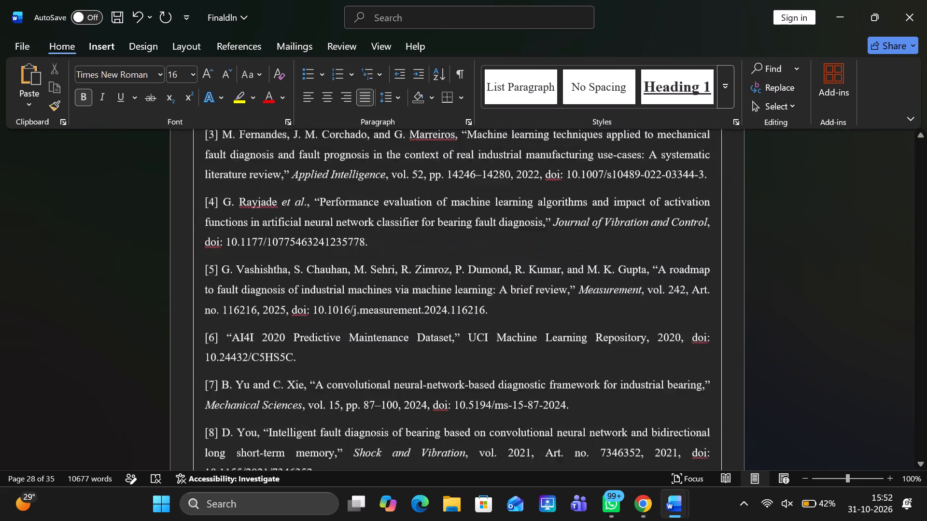
scroll(769, 146, down, 1)
Save a copy of the report in the Downloads folder as a PDF named final_report.
click(888, 45)
click(861, 67)
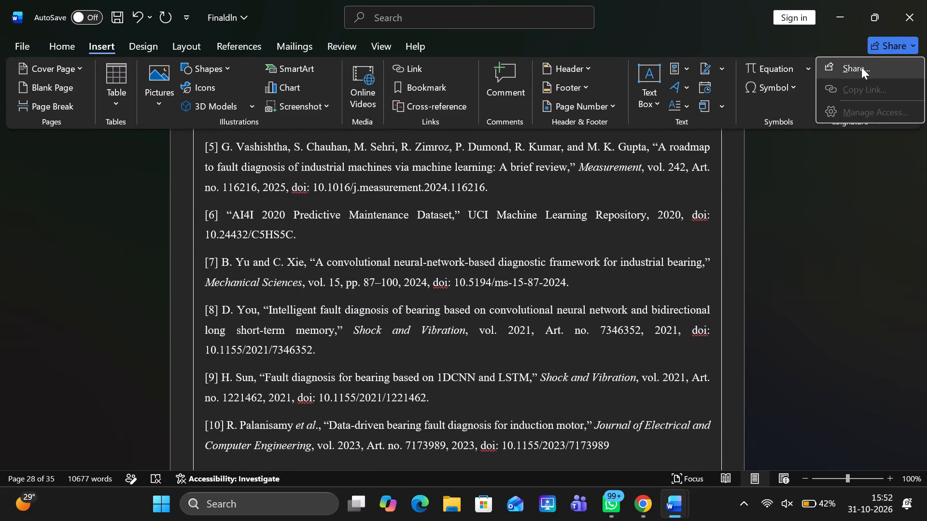
click(817, 234)
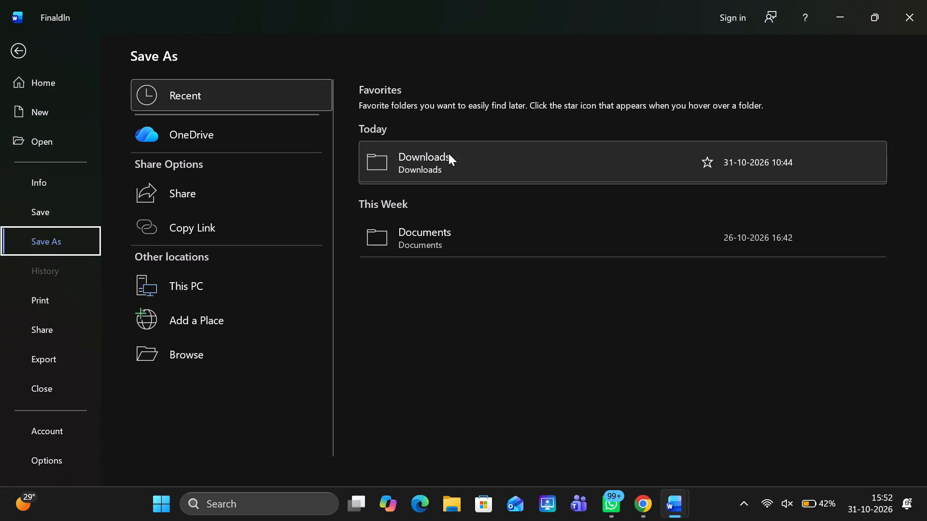
click(449, 153)
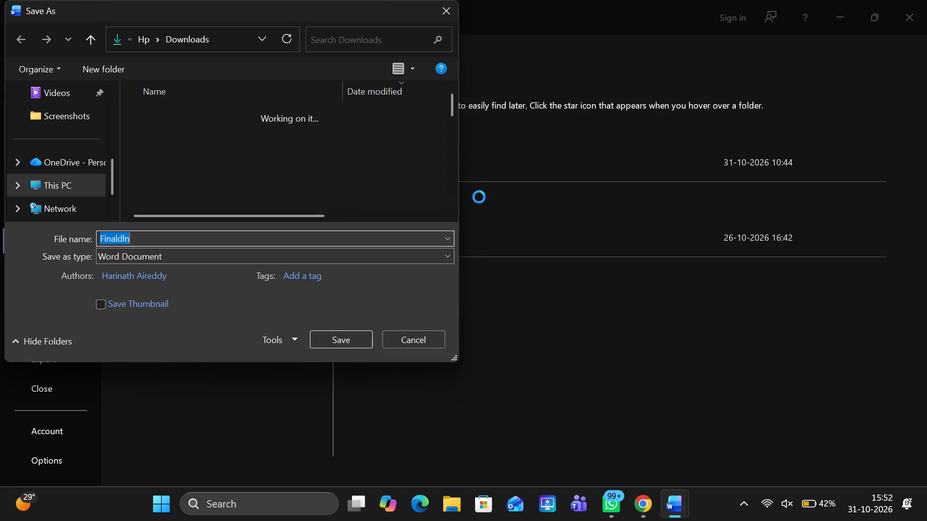
triple_click(290, 234)
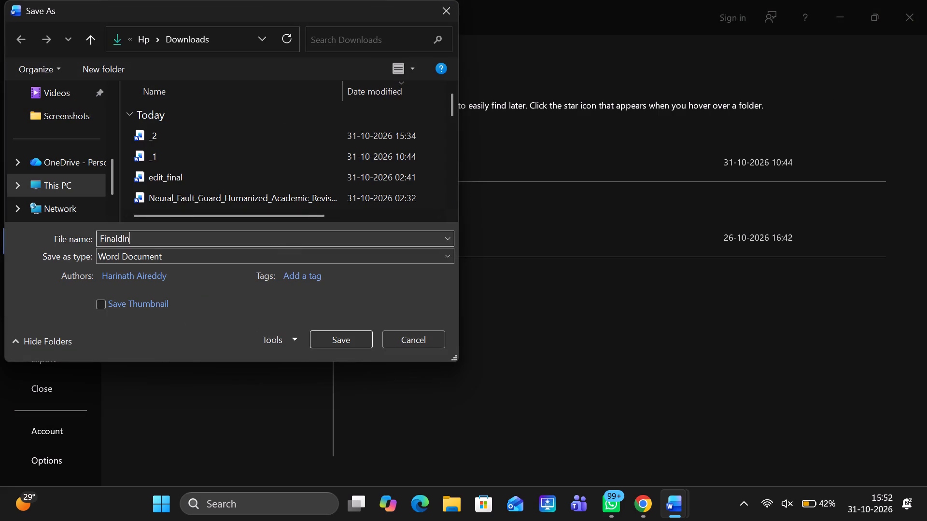
key(BackSpace)
key(BackSpace)
key(BackSpace)
key(BackSpace)
key(BackSpace)
key(BackSpace)
key(BackSpace)
key(BackSpace)
text(FI)
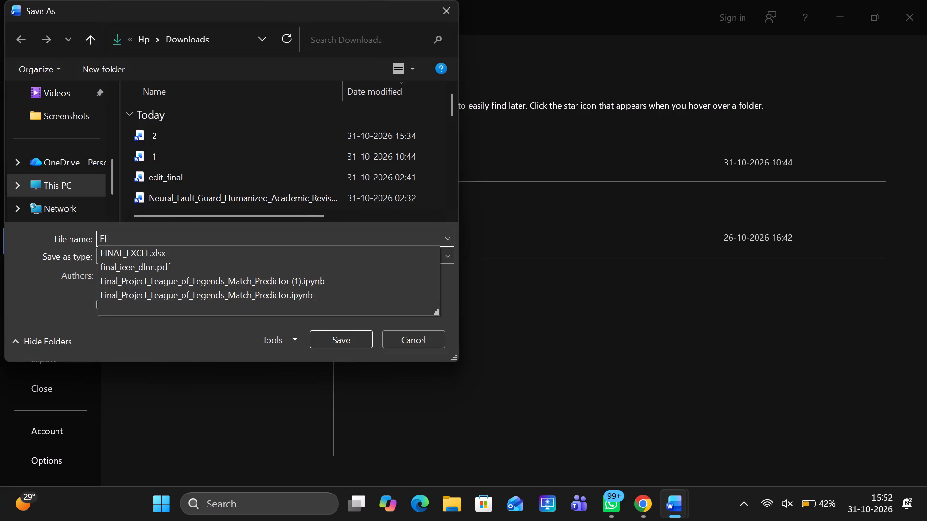
key(BackSpace)
key(BackSpace)
key(BackSpace)
text(final_)
text(report)
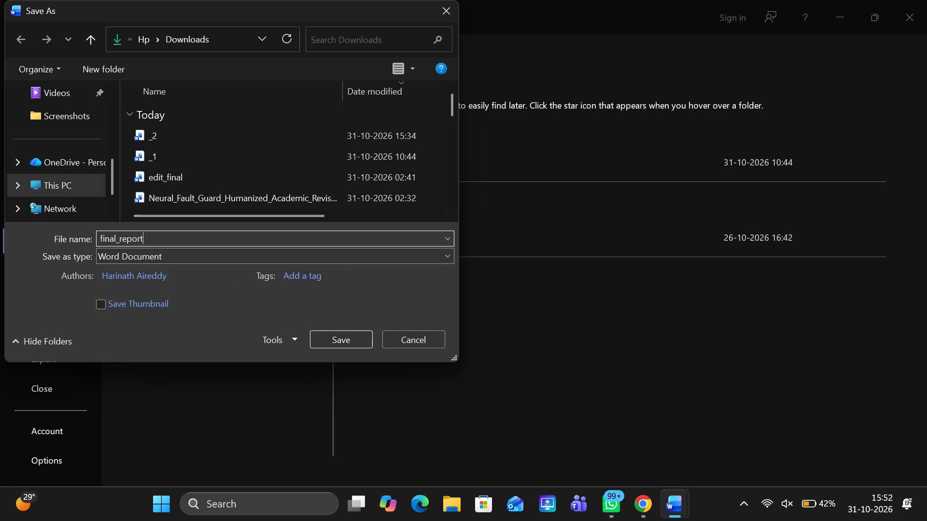
click(304, 255)
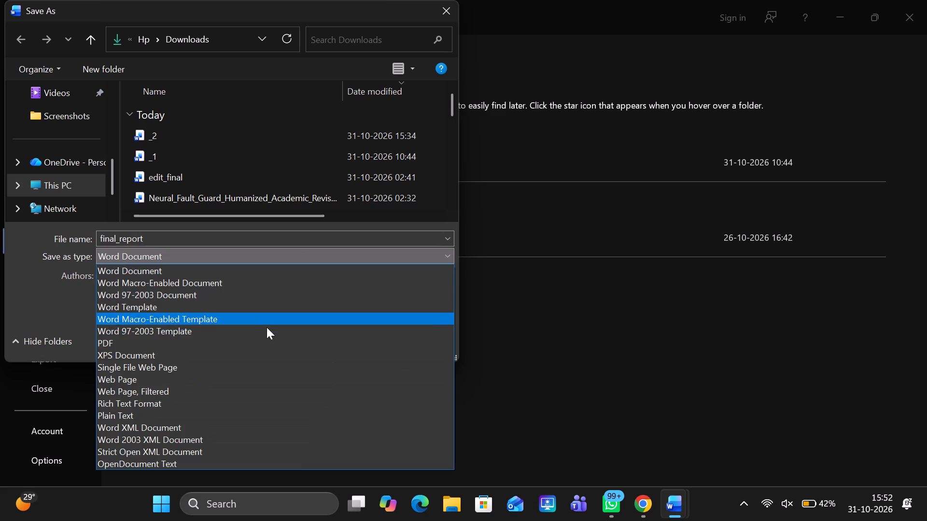
click(266, 345)
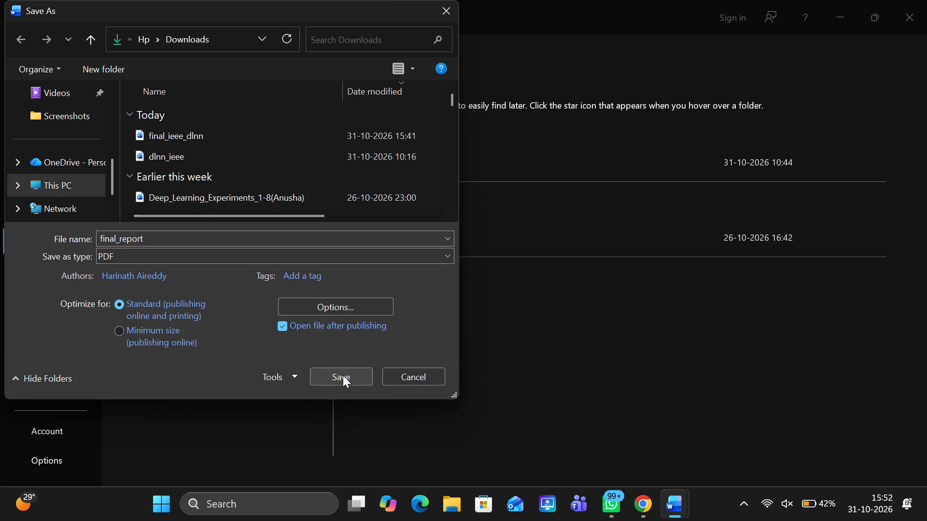
click(343, 375)
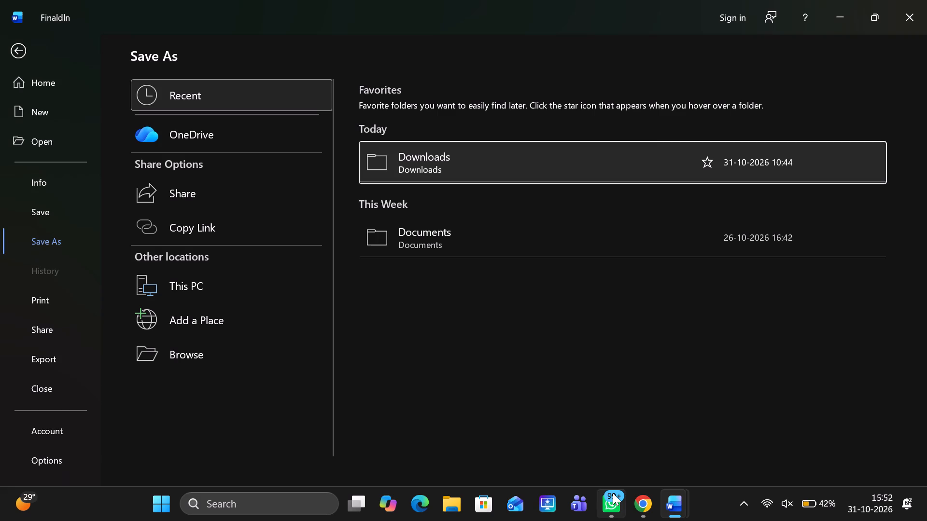
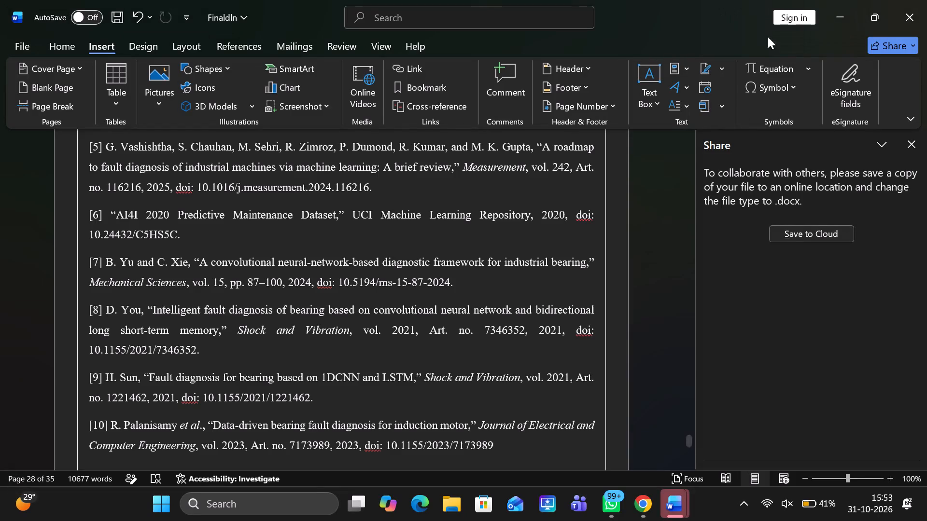
Minimize the Word report window and the Chrome window to reach the desktop.
click(831, 21)
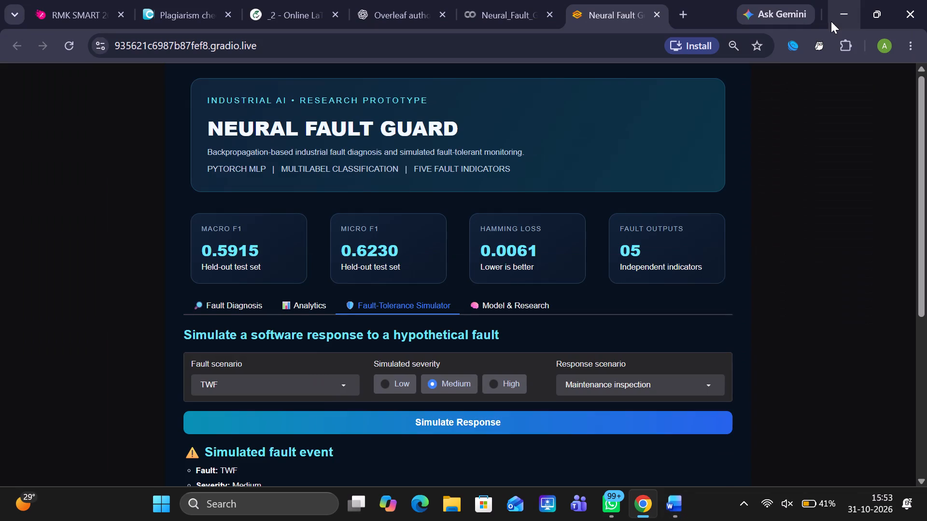
click(831, 21)
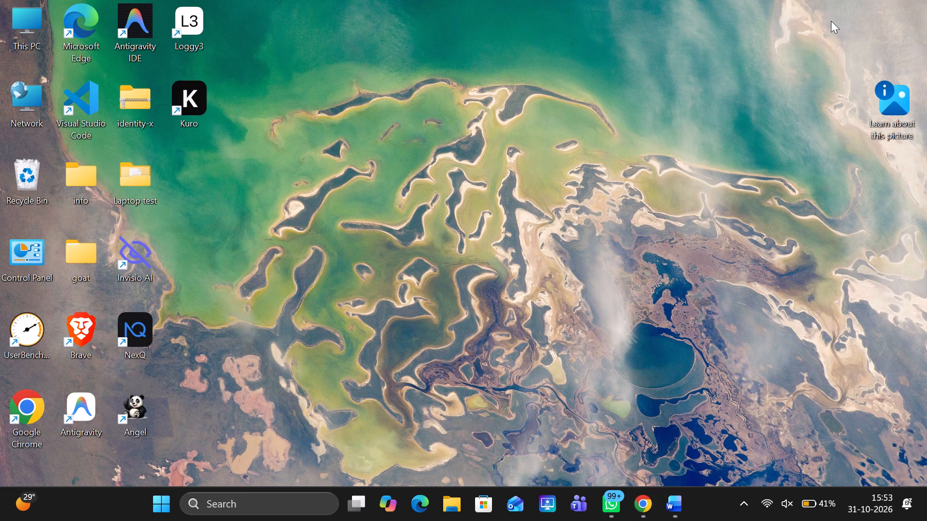